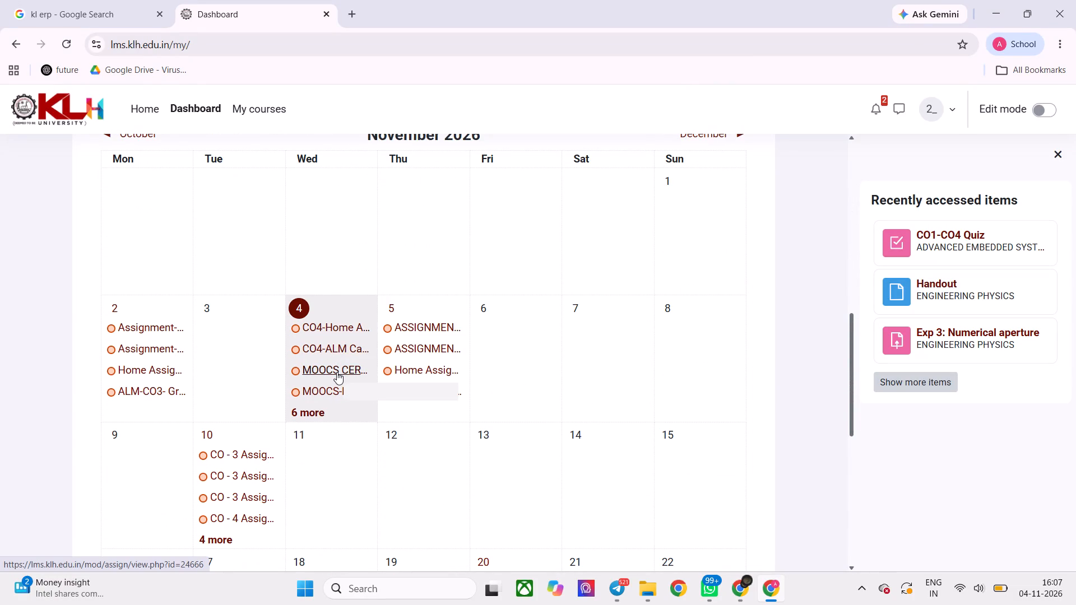
Open the MOOCS-Review-CO3-CO4 quiz activity from the 4 November calendar entry and check its opening and closing times.
click(327, 387)
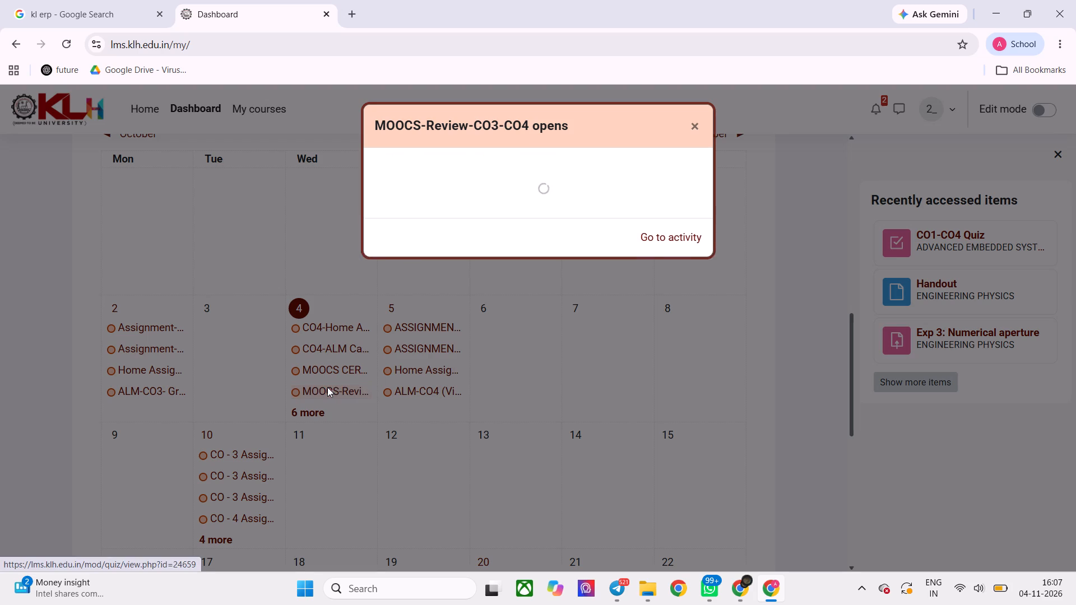
click(670, 241)
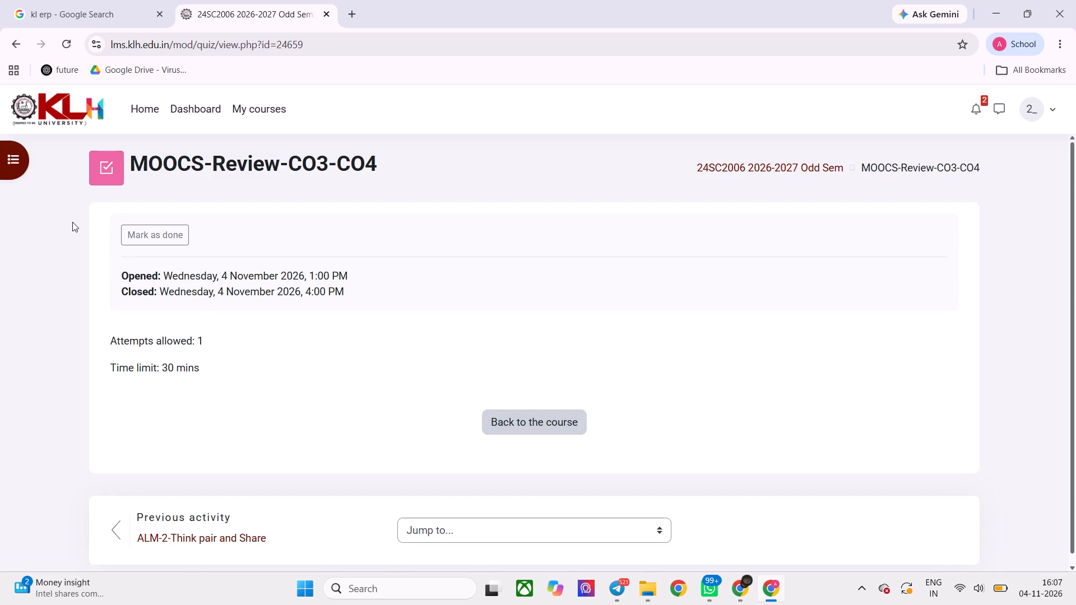
double_click(210, 288)
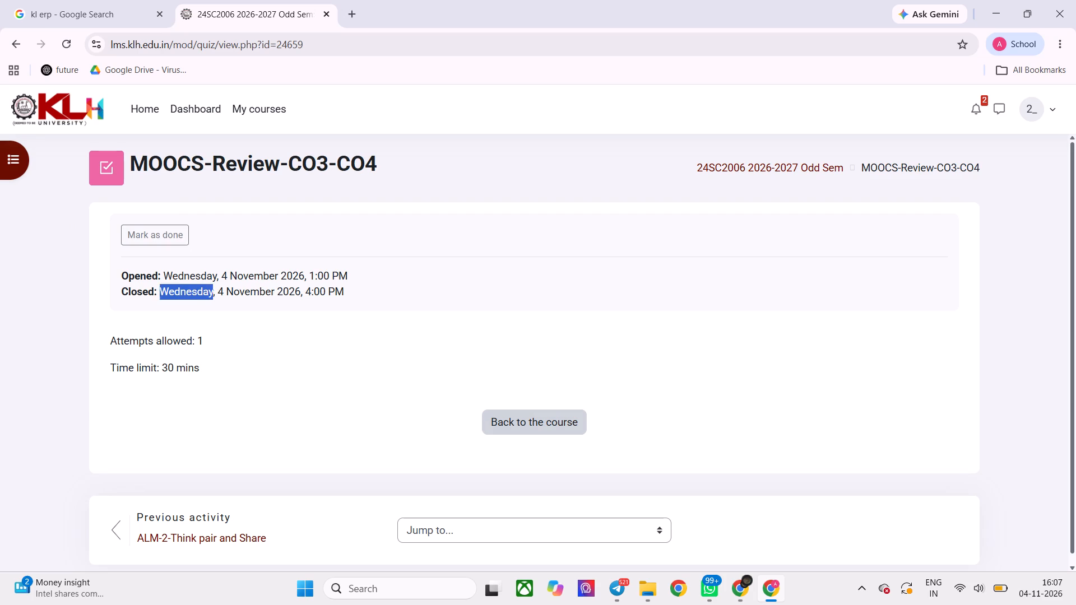
drag(210, 288, 263, 291)
click(263, 291)
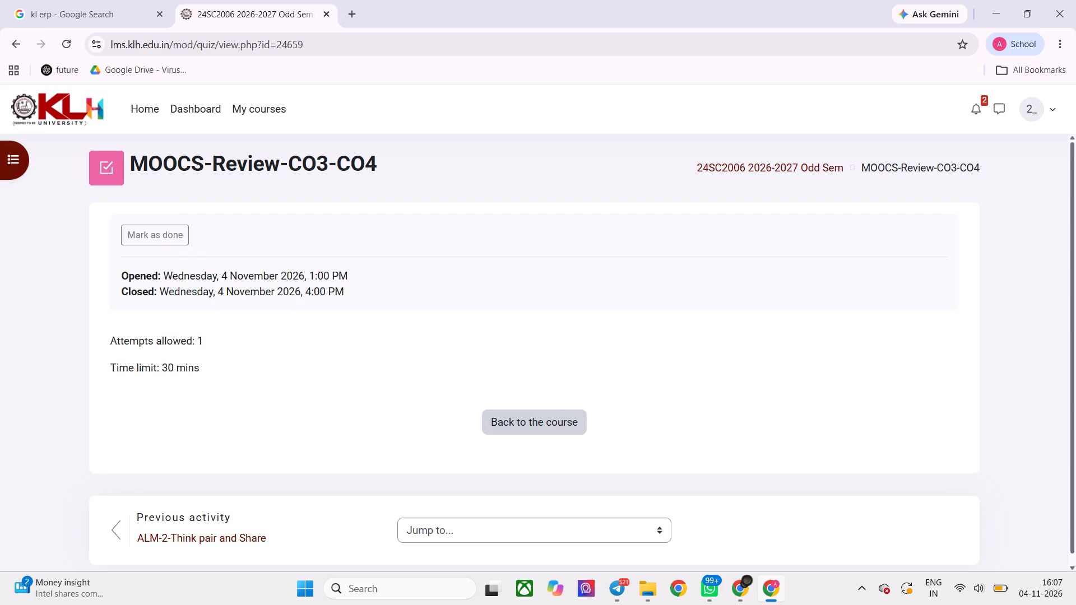
Return to the Dashboard from the quiz page.
click(201, 109)
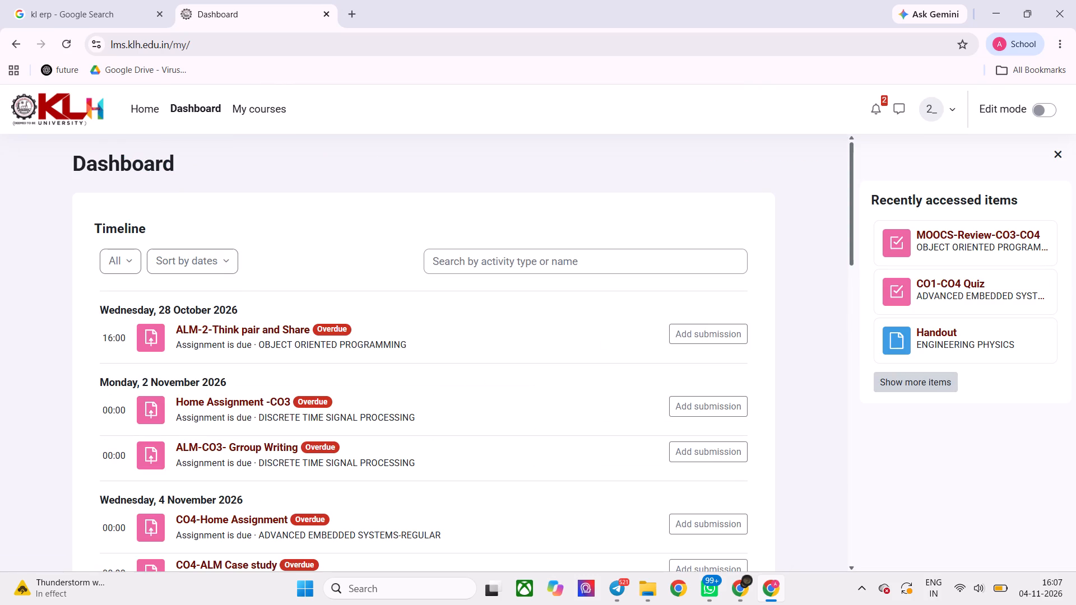
Open the full day view for 4 November in the Dashboard calendar and review the events listed there.
scroll(337, 348, down, 5)
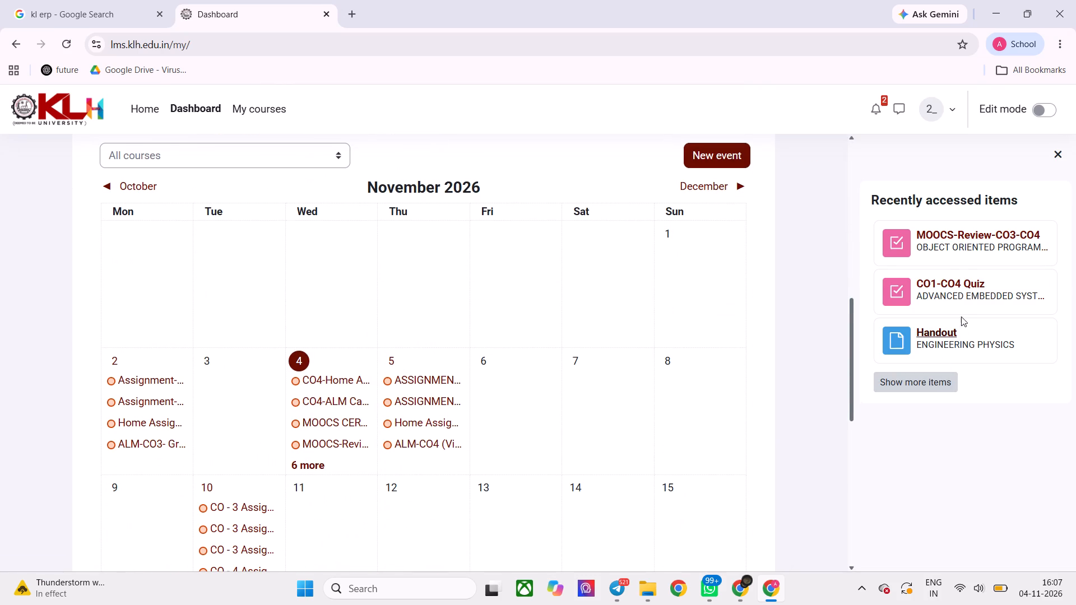
click(316, 460)
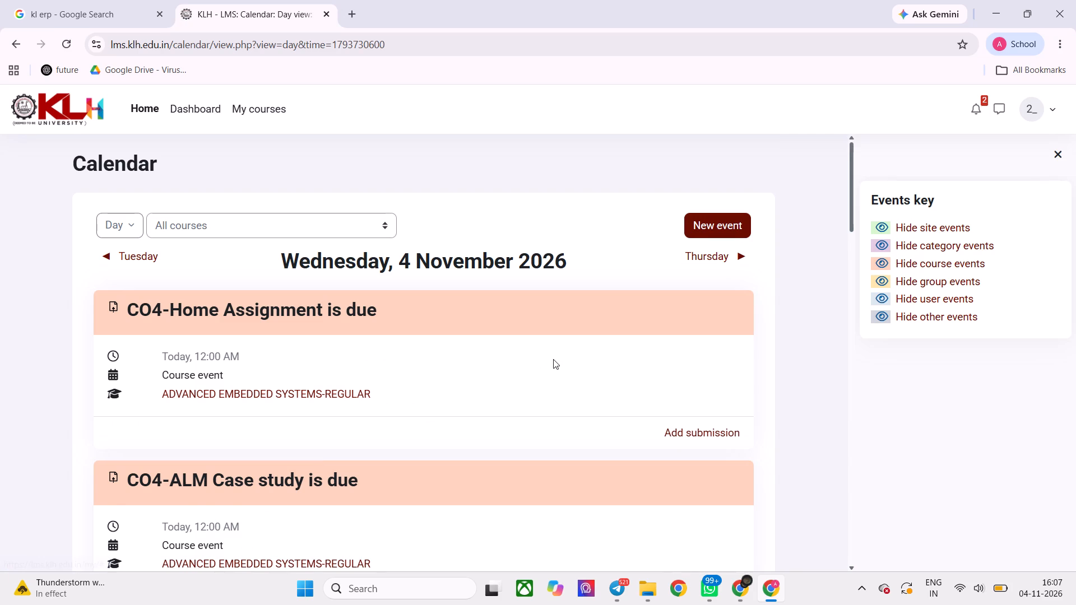
scroll(553, 359, down, 1)
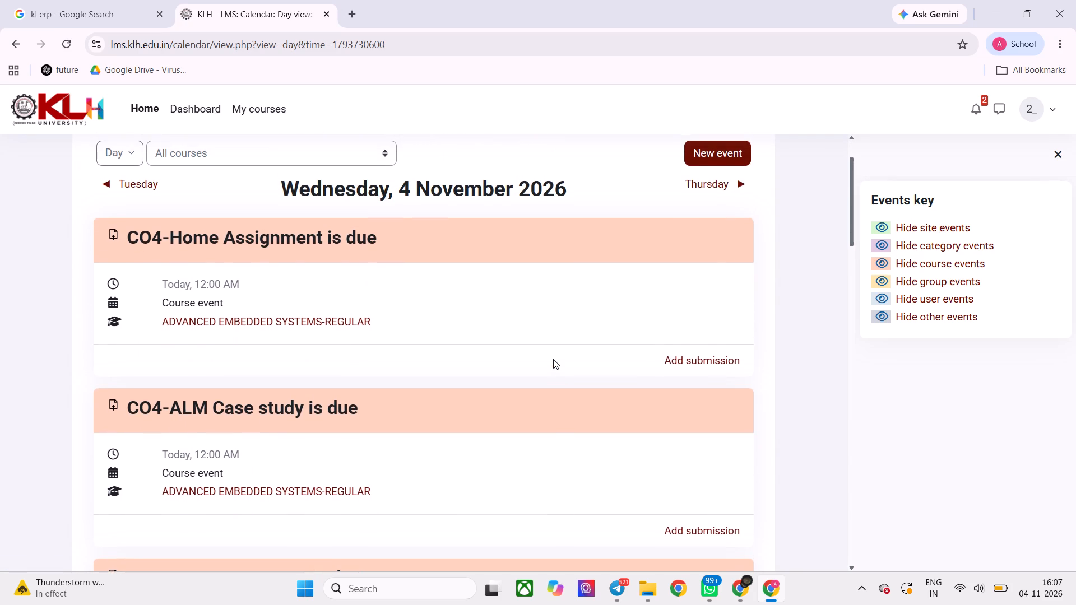
scroll(553, 359, down, 1)
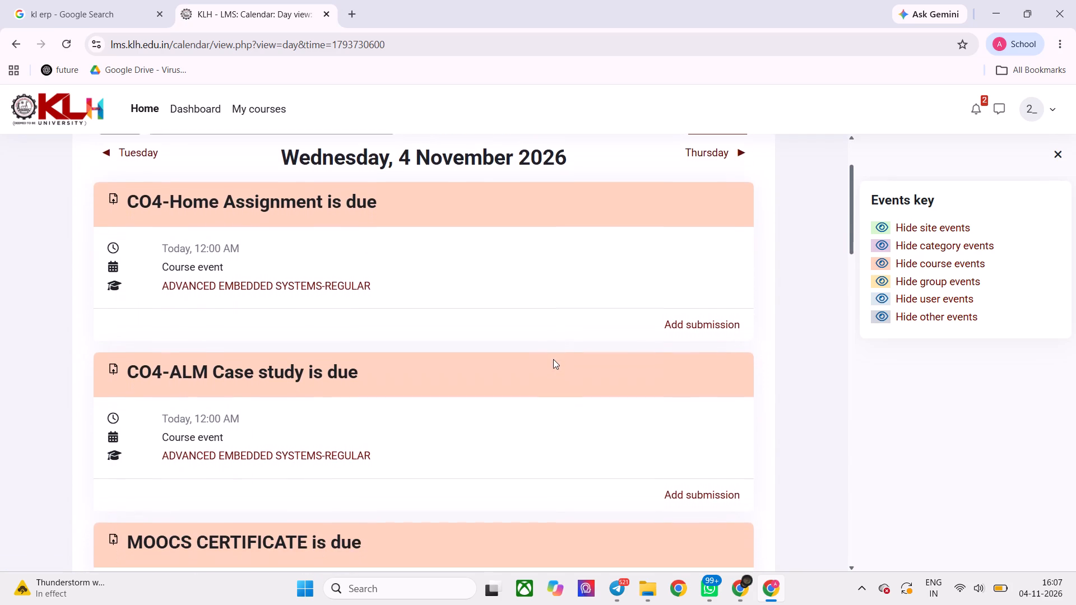
scroll(553, 359, down, 3)
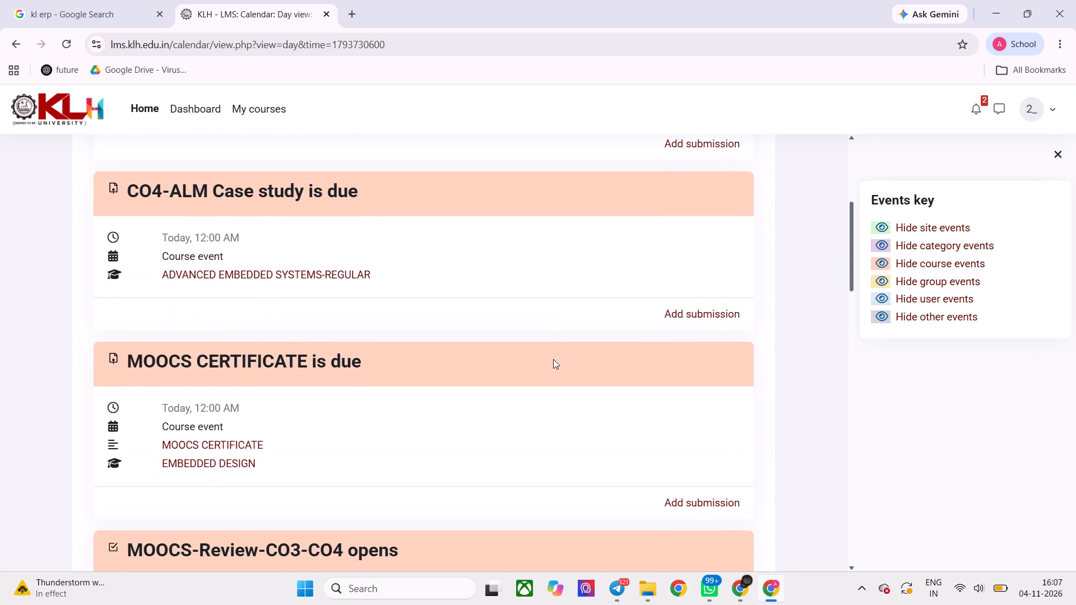
scroll(553, 359, down, 2)
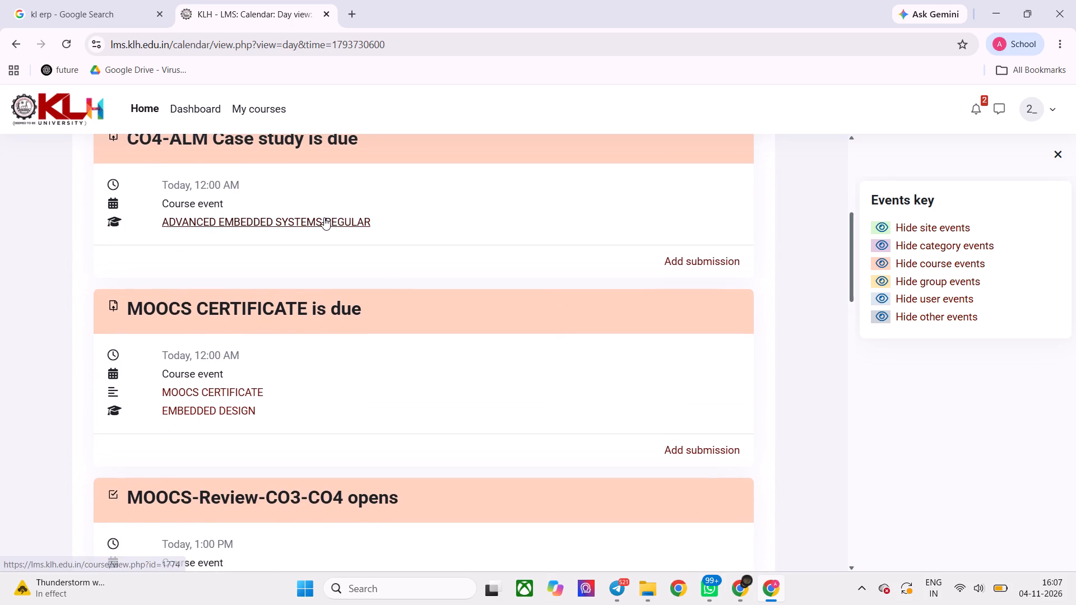
Open the ADVANCED EMBEDDED SYSTEMS-REGULAR course from the CO4-ALM Case study event and look through its CO1 and CO2 sections.
click(324, 217)
scroll(235, 400, down, 1)
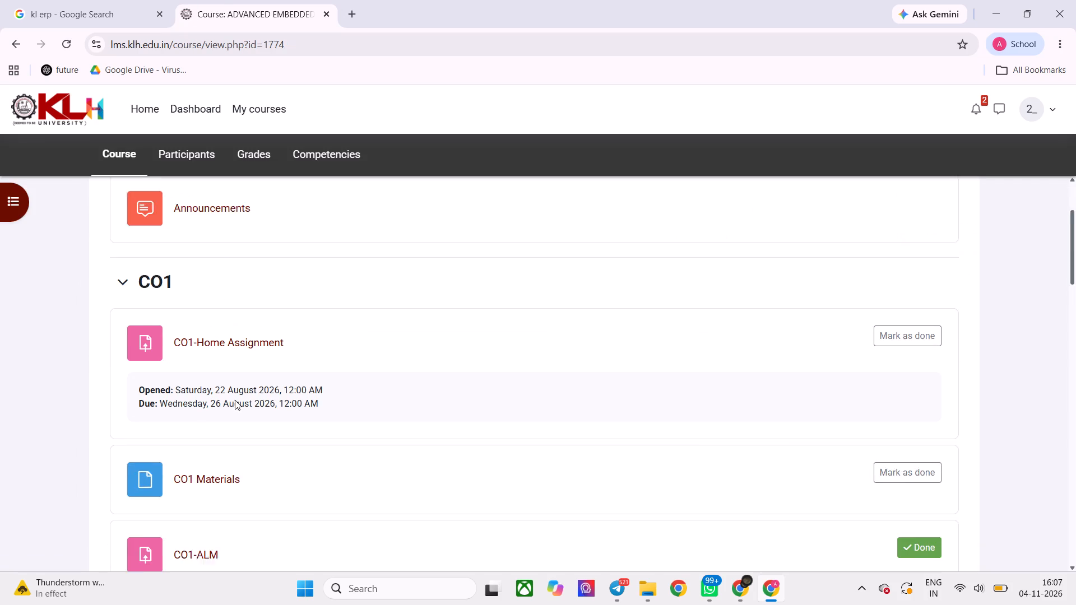
scroll(235, 400, down, 5)
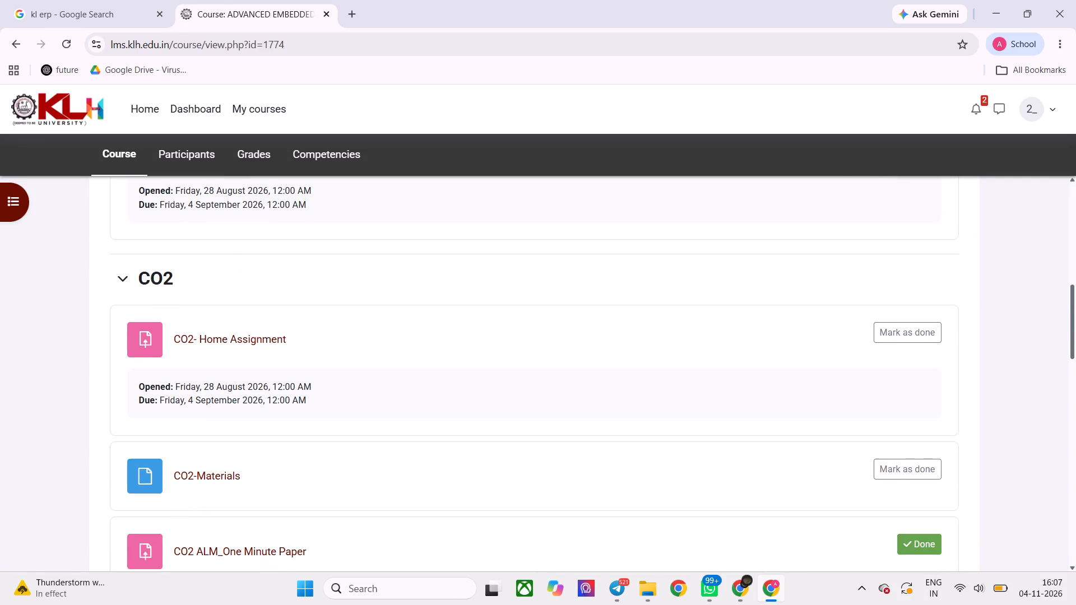
scroll(235, 400, down, 3)
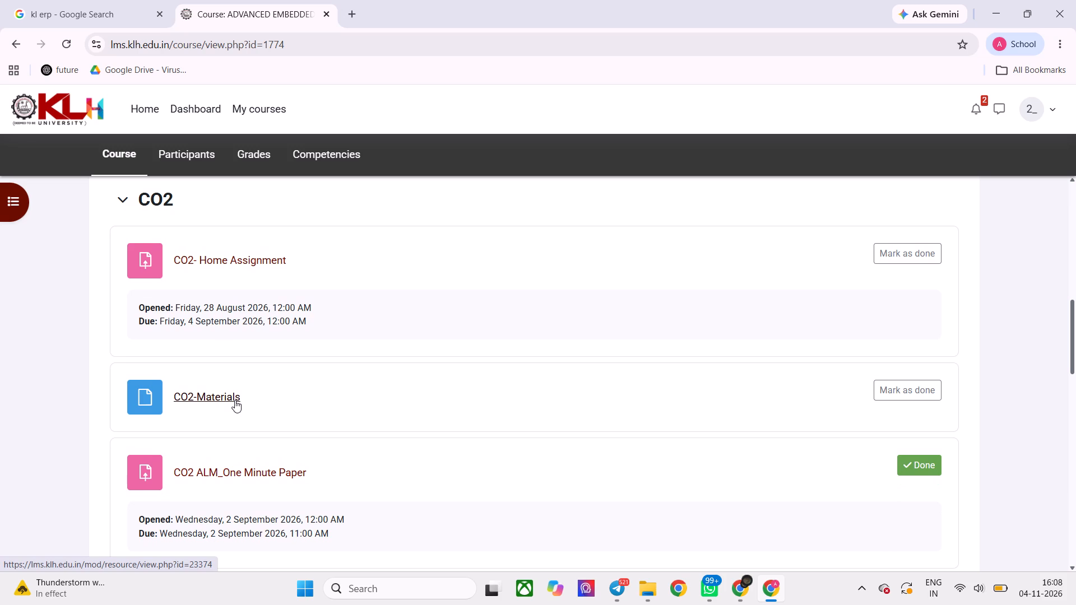
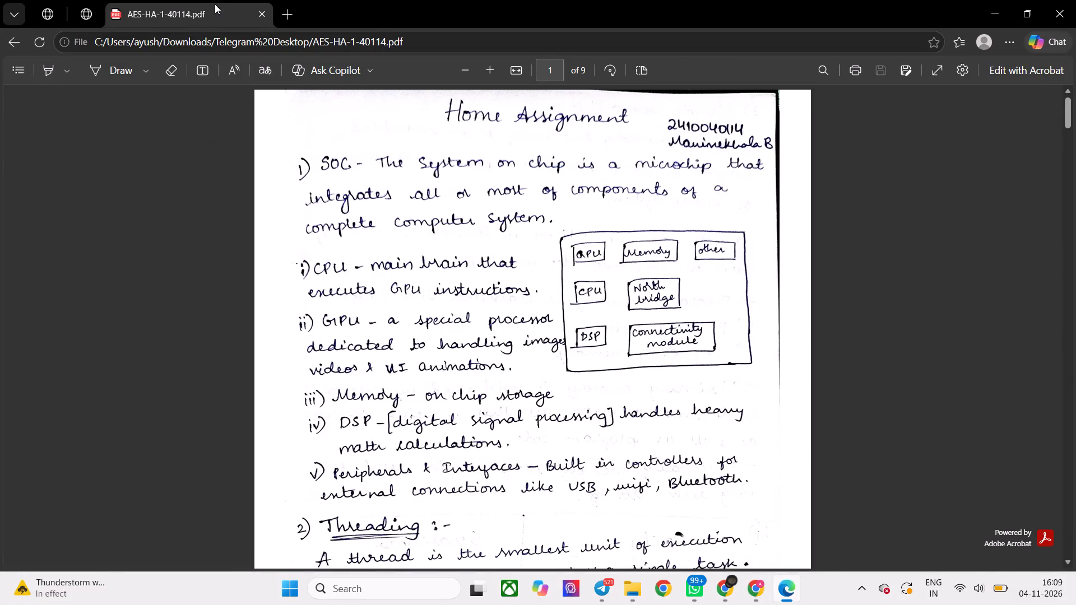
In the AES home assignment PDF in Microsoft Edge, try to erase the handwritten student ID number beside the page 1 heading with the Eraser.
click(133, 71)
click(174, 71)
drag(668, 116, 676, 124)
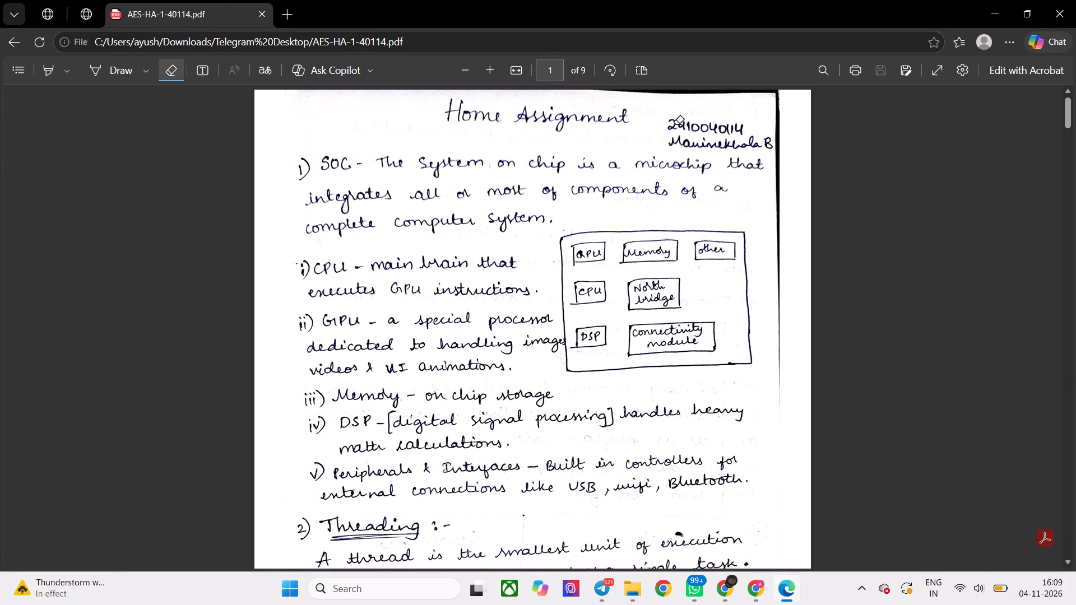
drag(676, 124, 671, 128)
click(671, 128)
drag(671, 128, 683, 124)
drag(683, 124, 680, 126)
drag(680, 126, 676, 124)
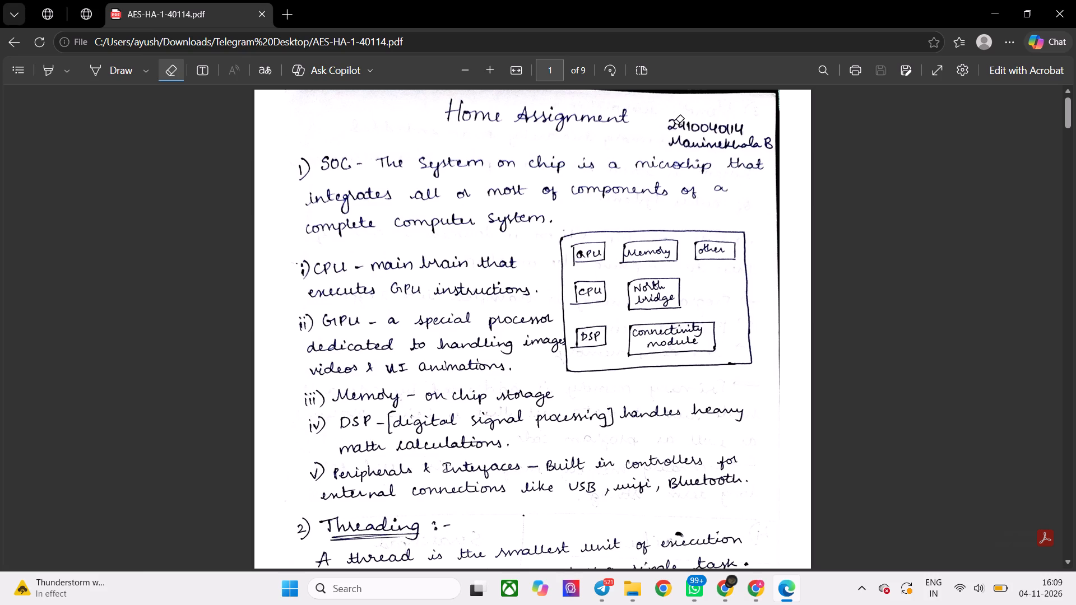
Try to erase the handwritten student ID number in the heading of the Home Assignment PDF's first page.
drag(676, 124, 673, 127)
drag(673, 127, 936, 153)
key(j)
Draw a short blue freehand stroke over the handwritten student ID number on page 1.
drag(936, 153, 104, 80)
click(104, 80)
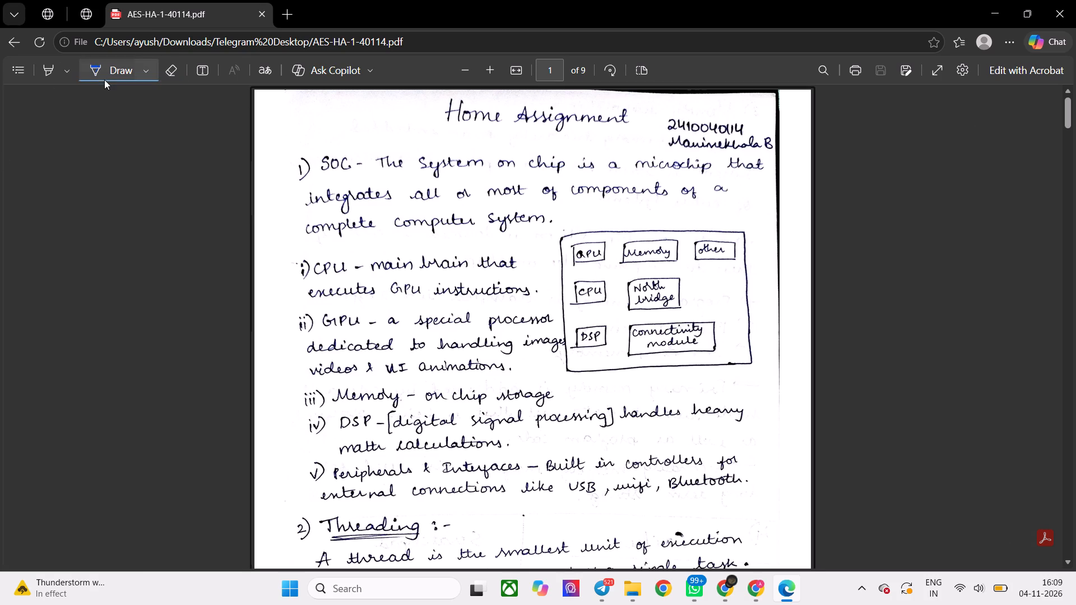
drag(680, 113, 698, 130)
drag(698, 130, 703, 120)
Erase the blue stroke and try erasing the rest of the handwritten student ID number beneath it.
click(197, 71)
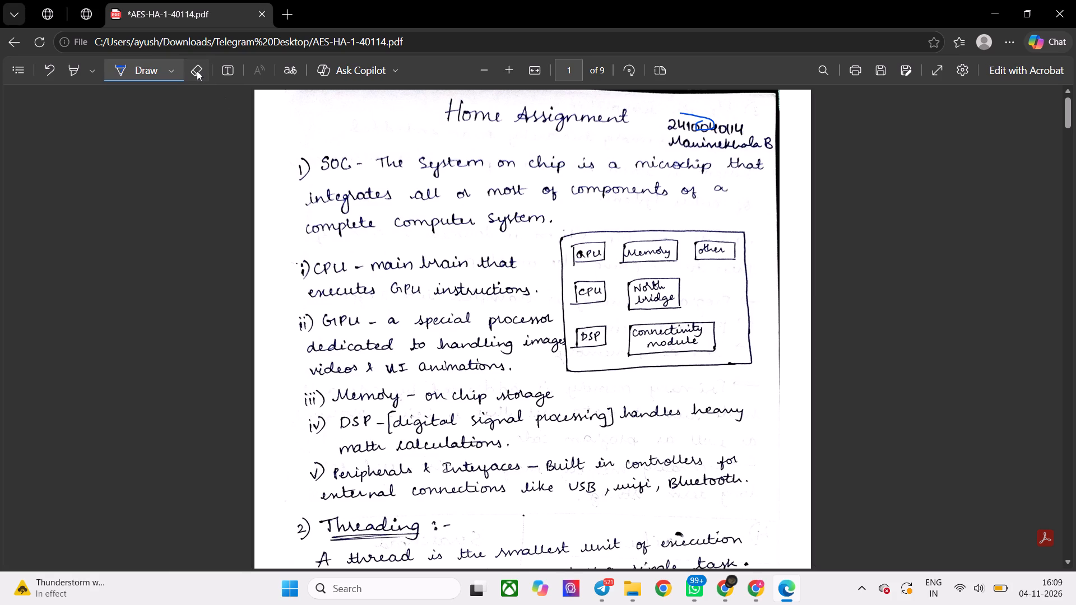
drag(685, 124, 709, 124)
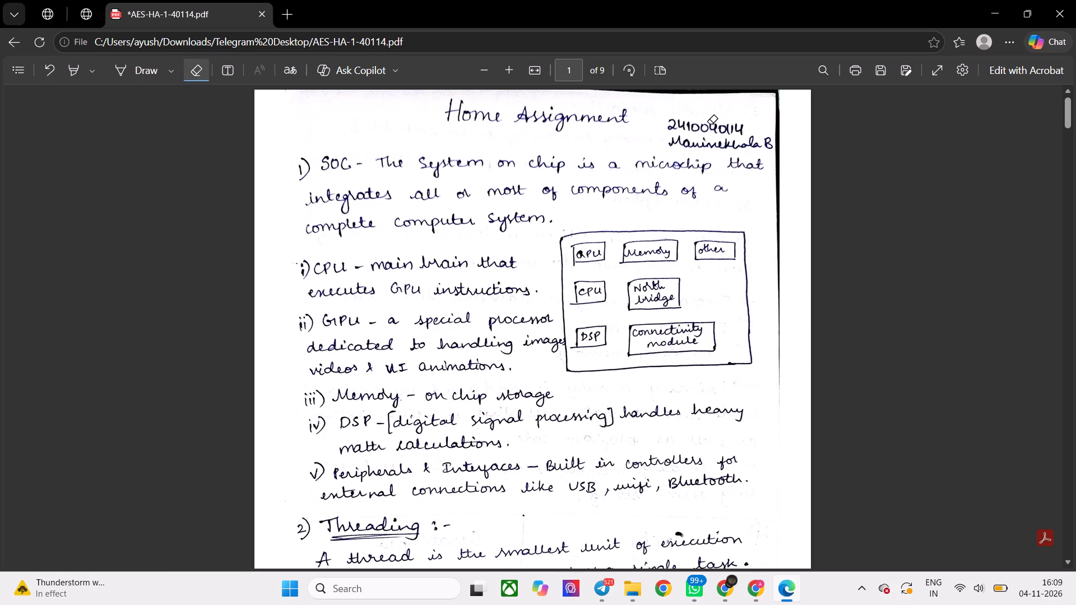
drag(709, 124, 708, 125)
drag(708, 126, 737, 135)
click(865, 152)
Close the browser window containing the Home Assignment PDF.
click(1075, 0)
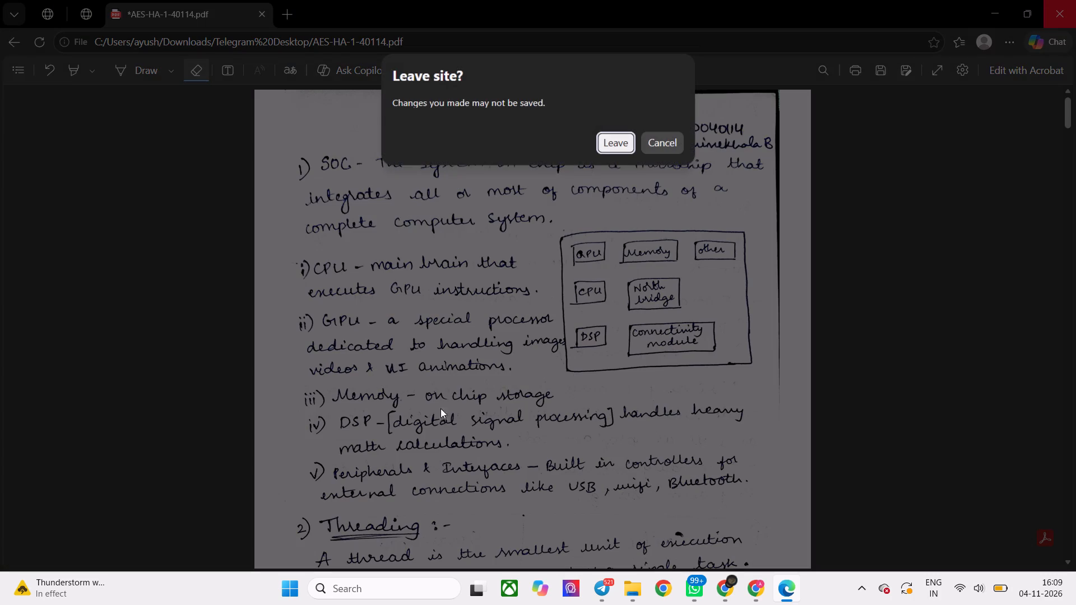
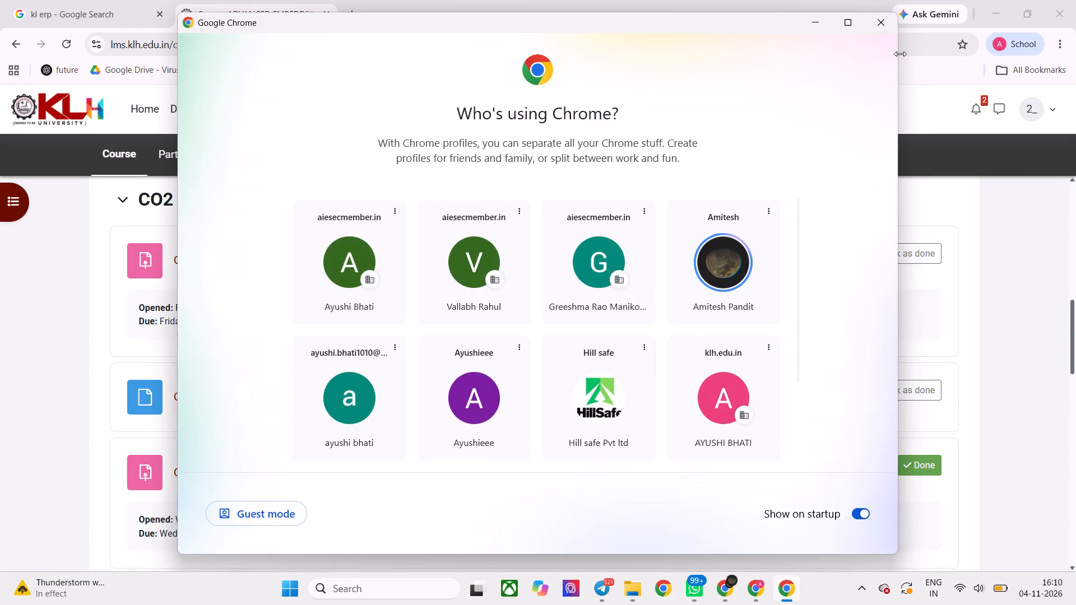
Switch to another Chrome profile and open the Canva login result from a Google search for canva.
click(861, 25)
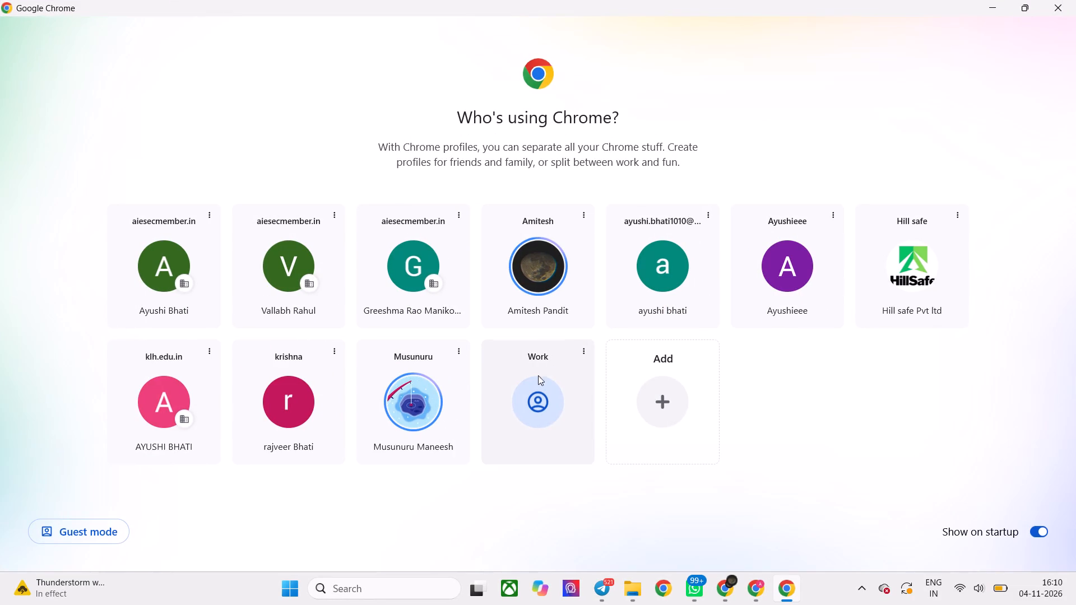
click(447, 381)
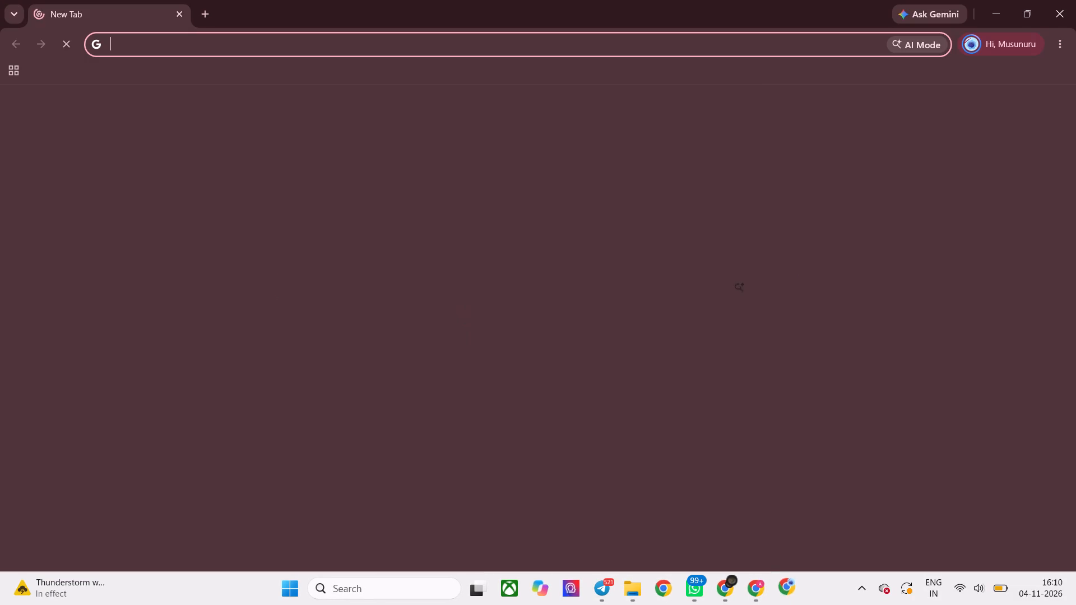
click(456, 292)
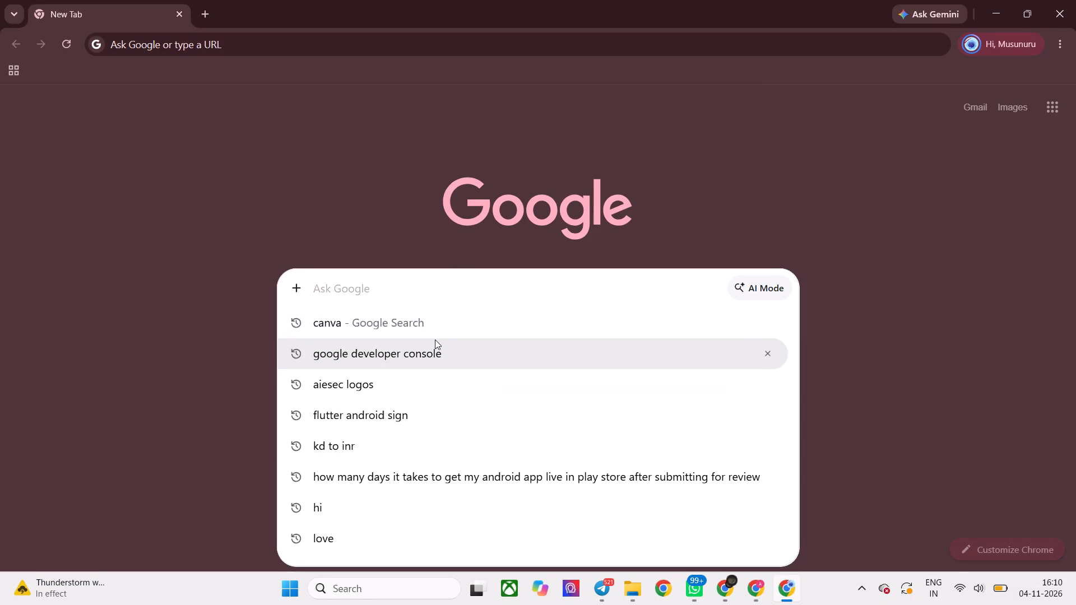
click(448, 315)
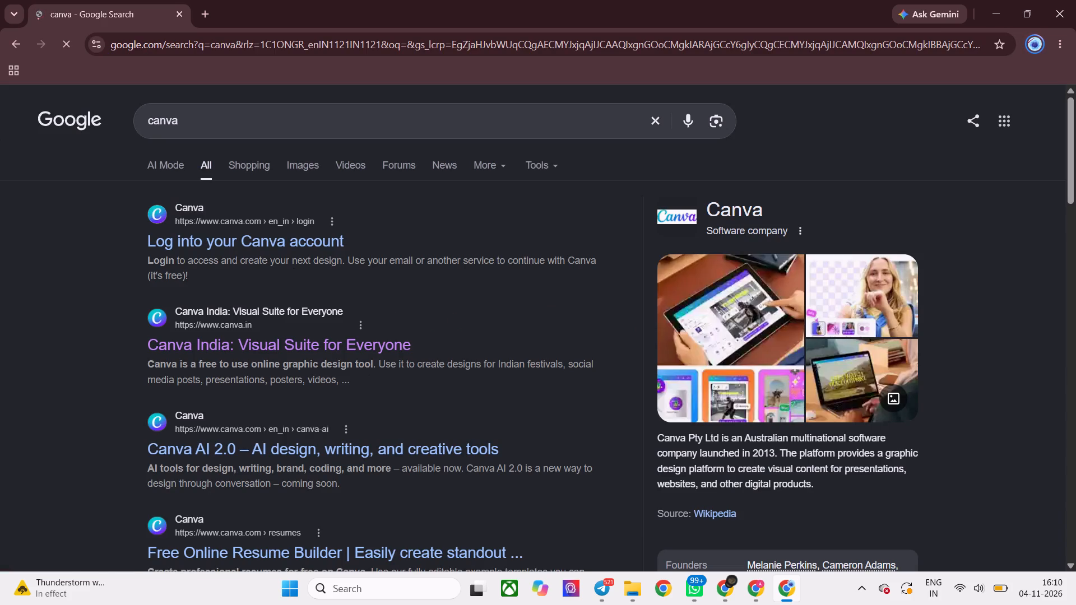
click(294, 242)
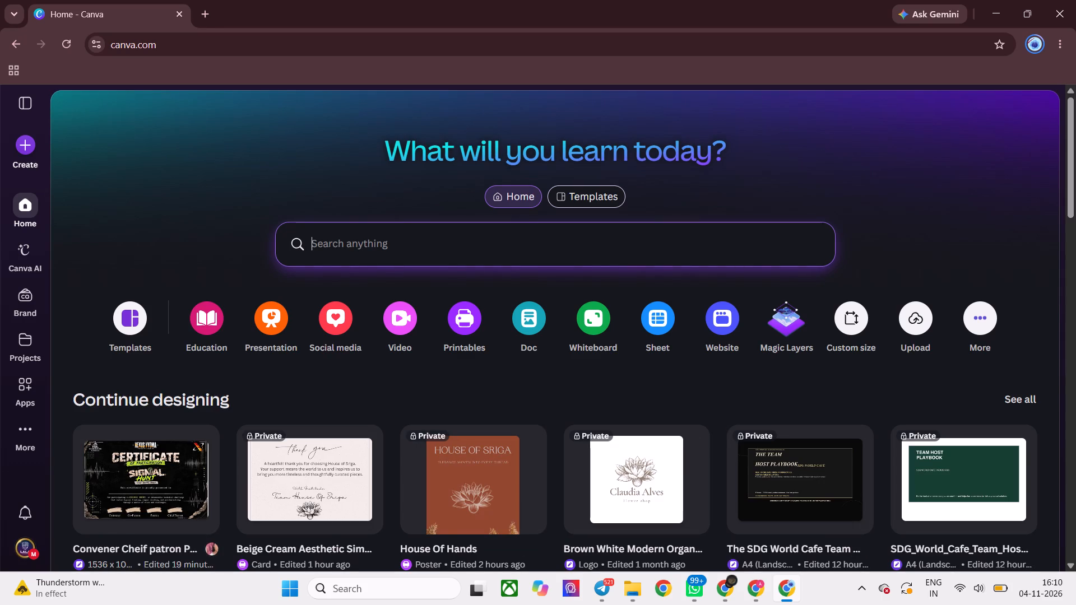
Look through the recent designs on the Canva home page.
scroll(270, 246, down, 4)
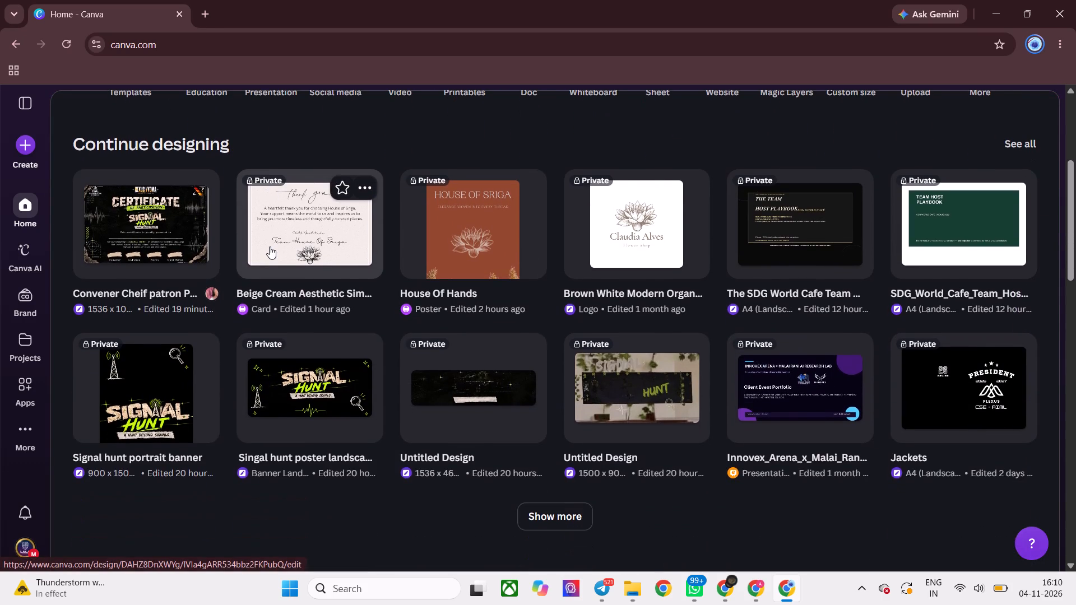
scroll(270, 246, down, 1)
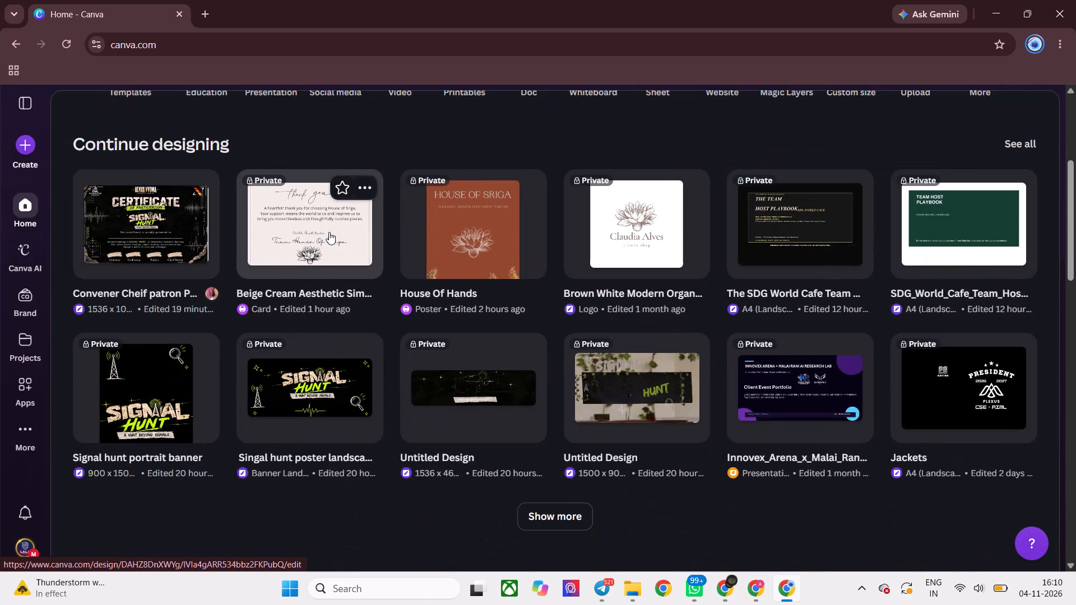
scroll(329, 232, up, 1)
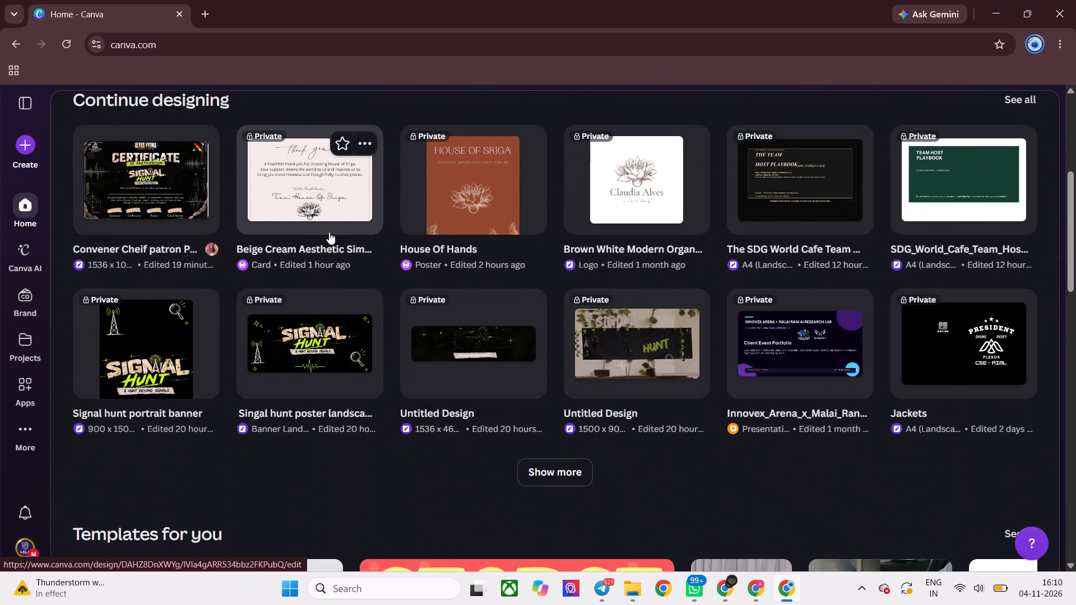
scroll(329, 232, up, 1)
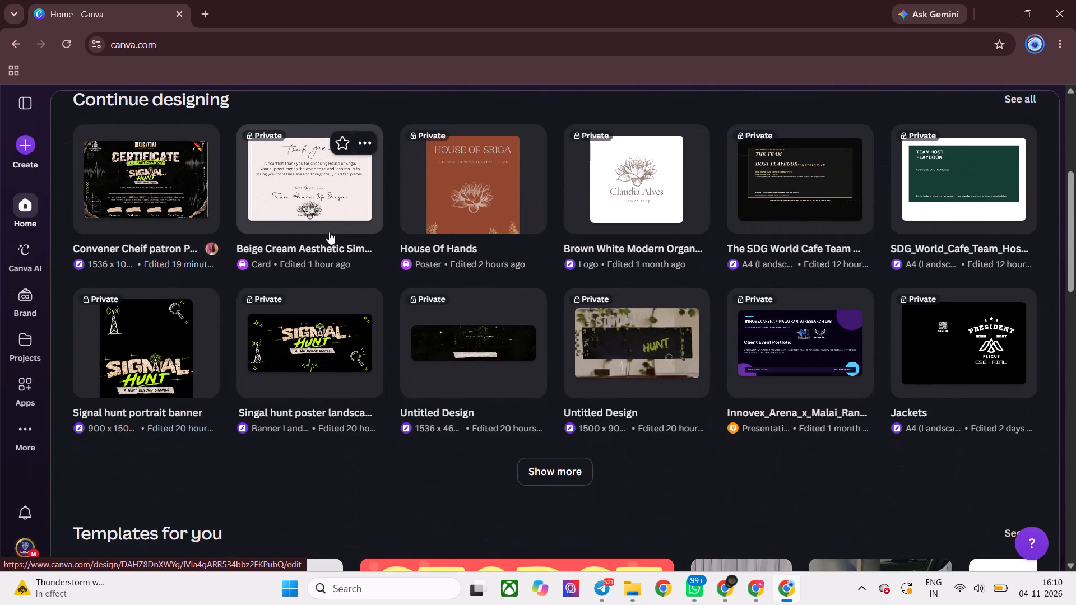
scroll(329, 232, up, 1)
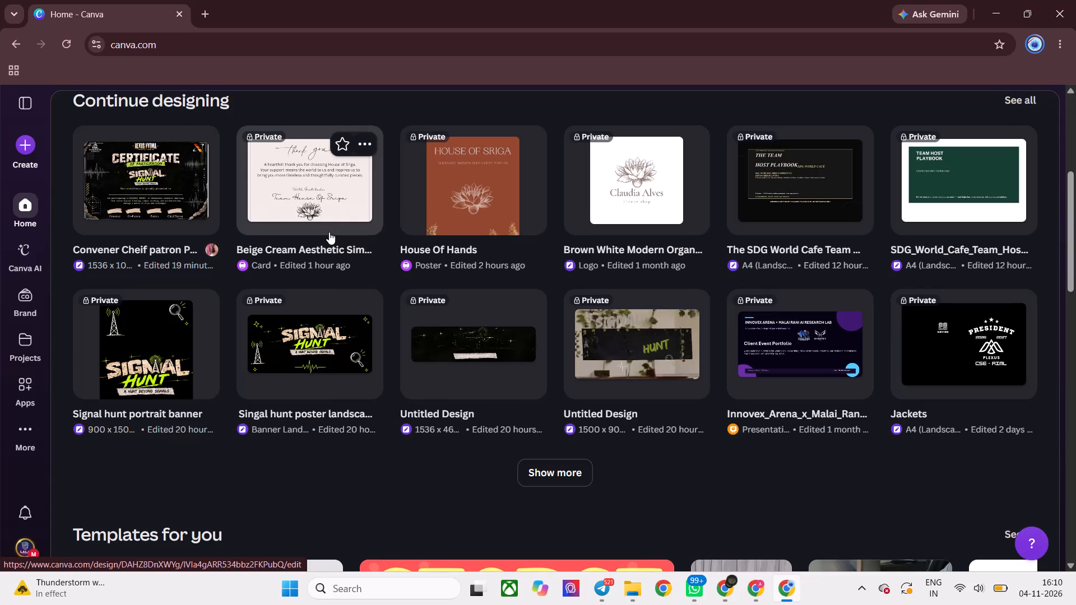
scroll(329, 232, up, 1)
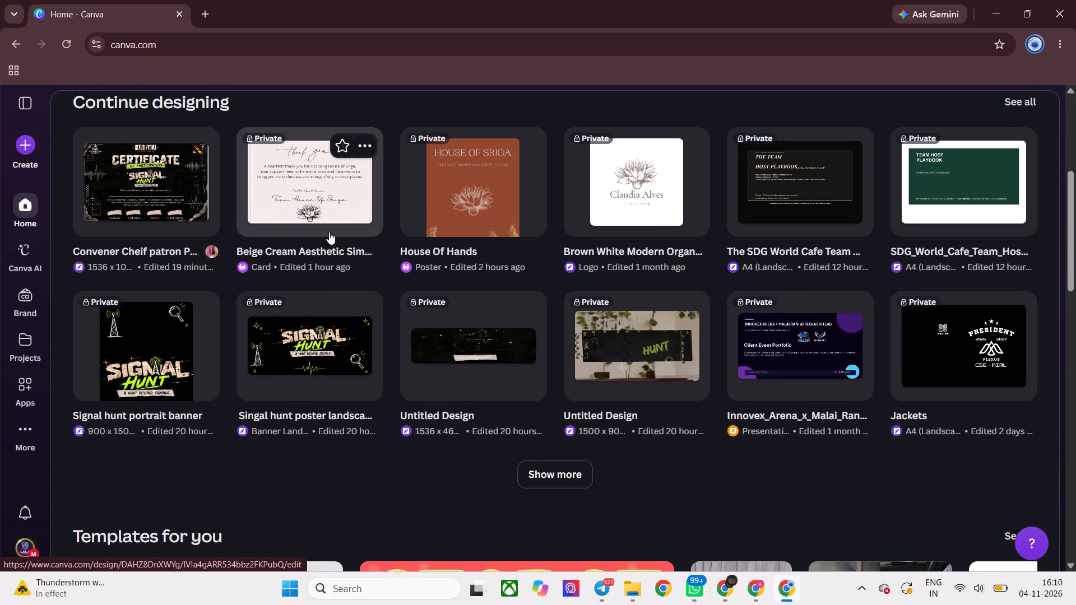
scroll(329, 232, up, 6)
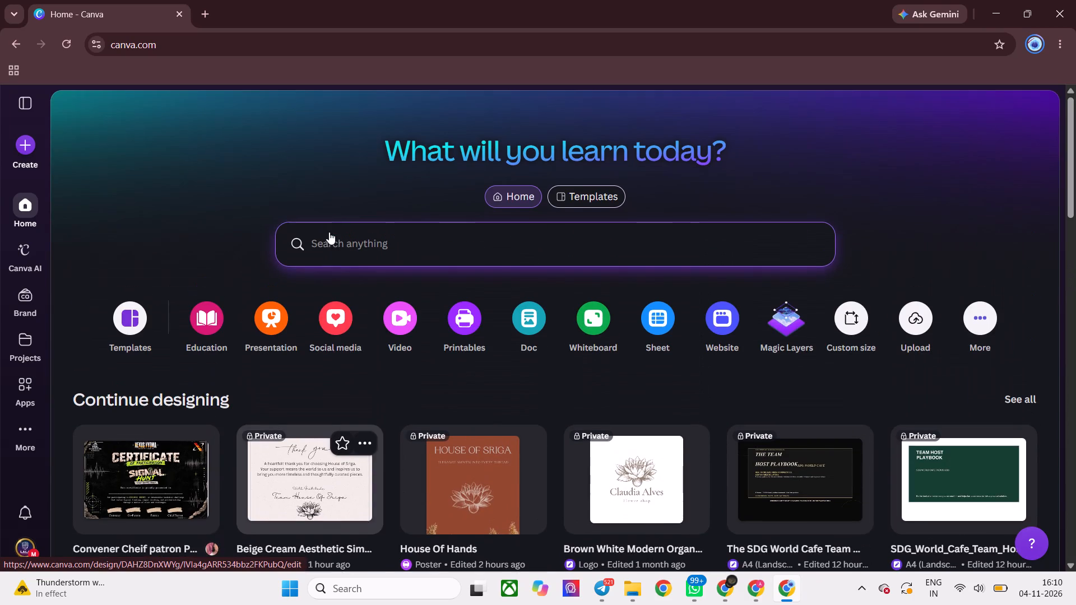
Upload the file AES-HA-1.pdf to Canva from the Telegram Desktop folder in Downloads.
click(912, 314)
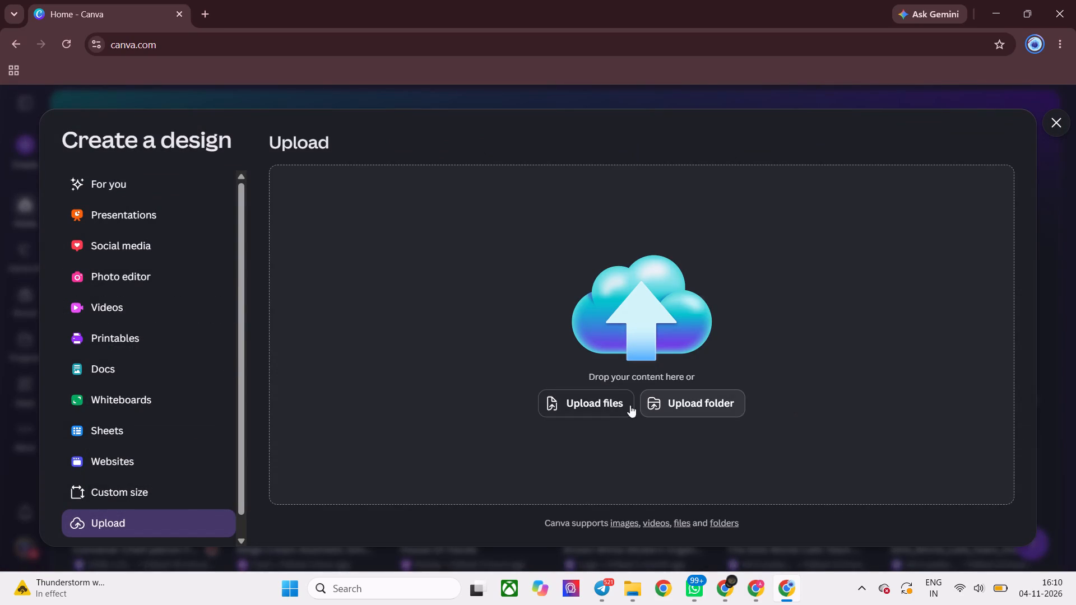
click(593, 409)
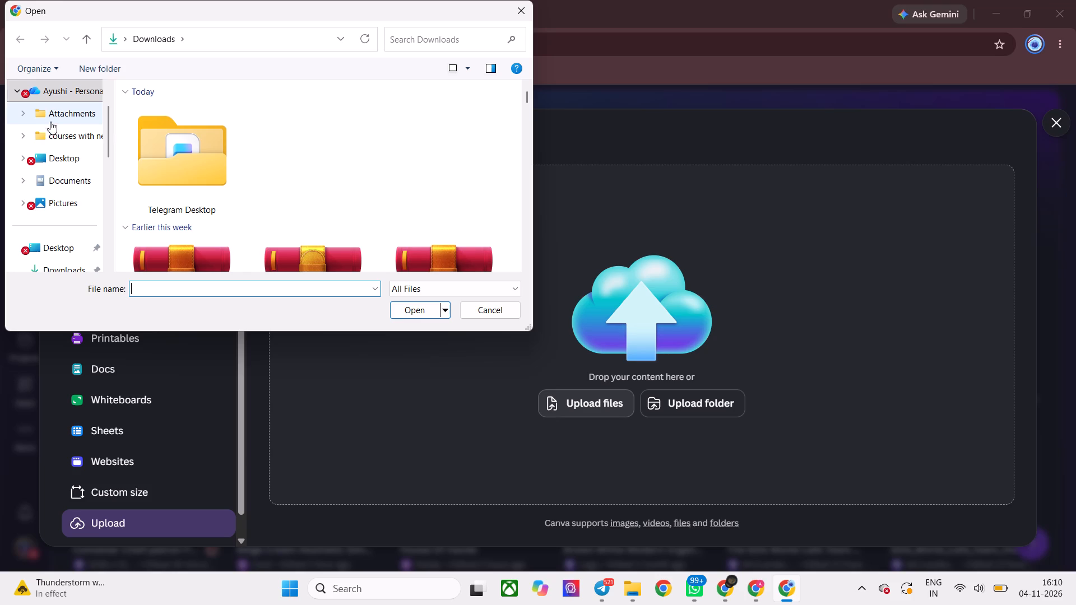
double_click(59, 264)
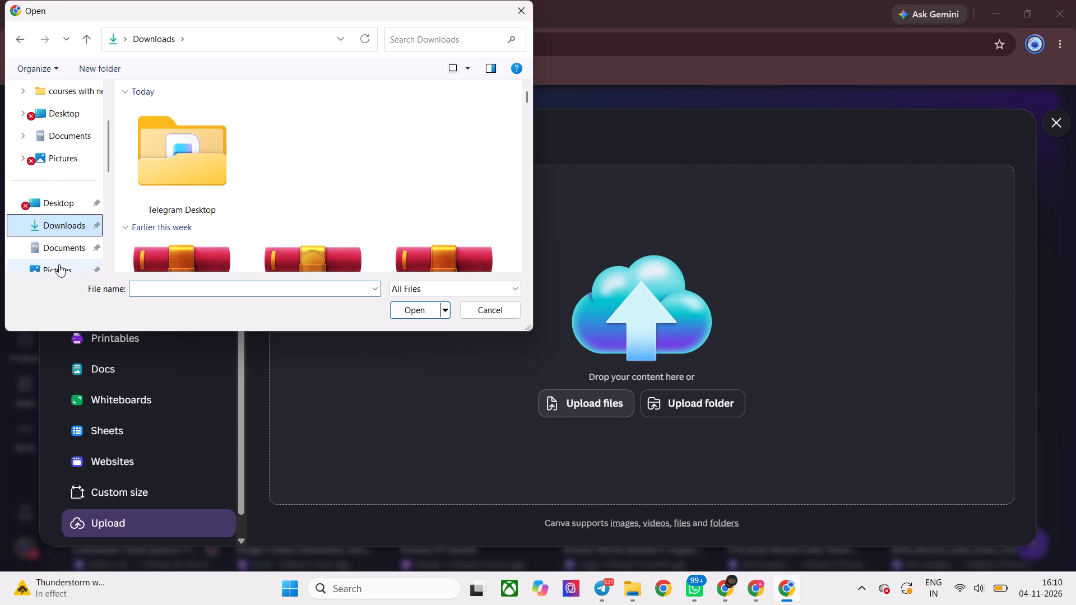
double_click(64, 222)
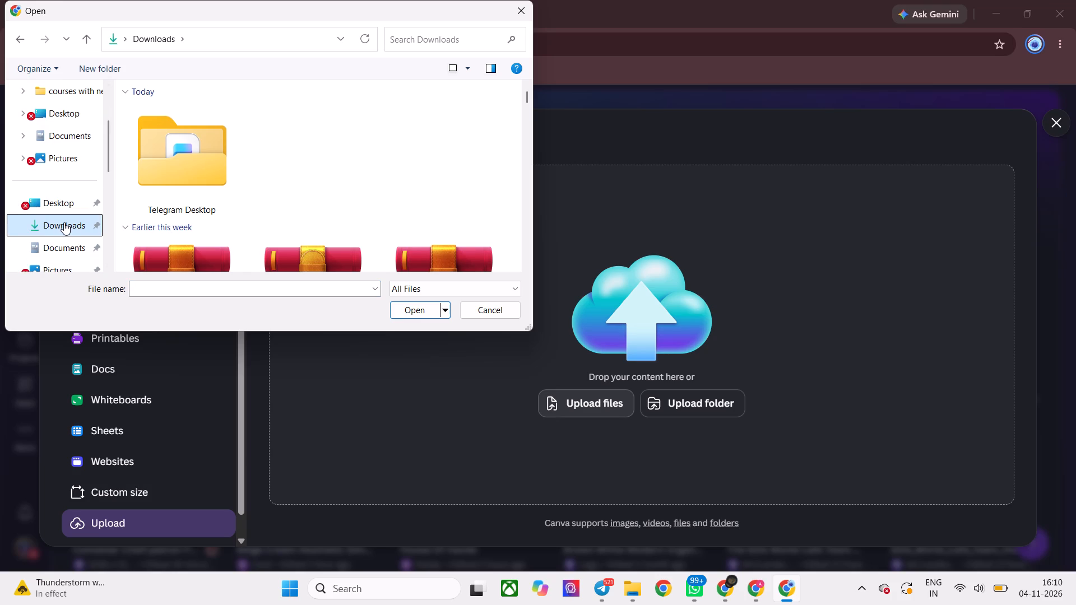
scroll(233, 207, up, 2)
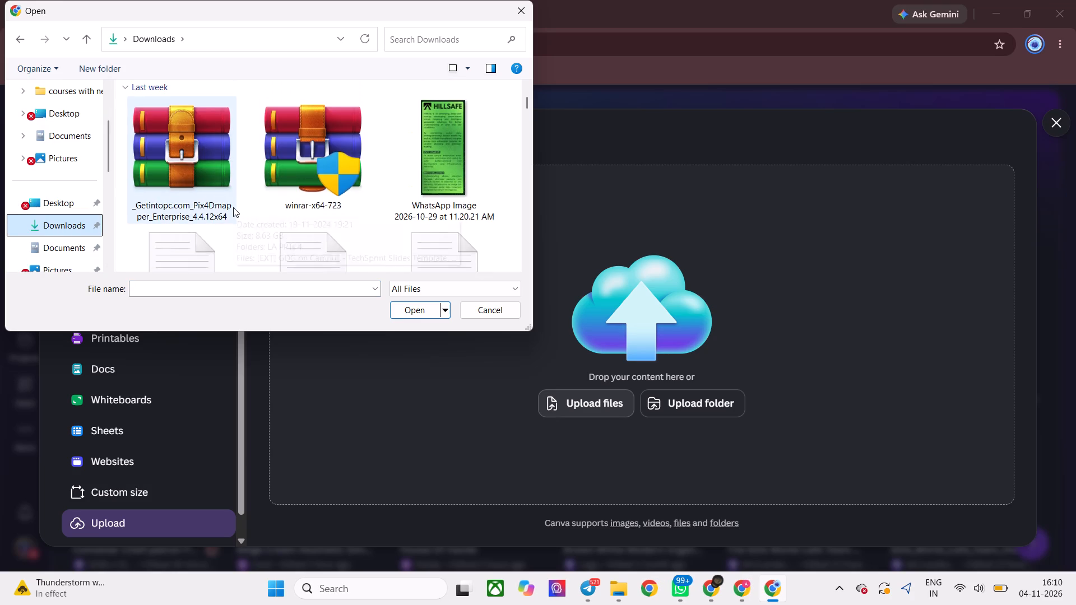
scroll(233, 207, up, 1)
scroll(31, 160, up, 4)
double_click(156, 153)
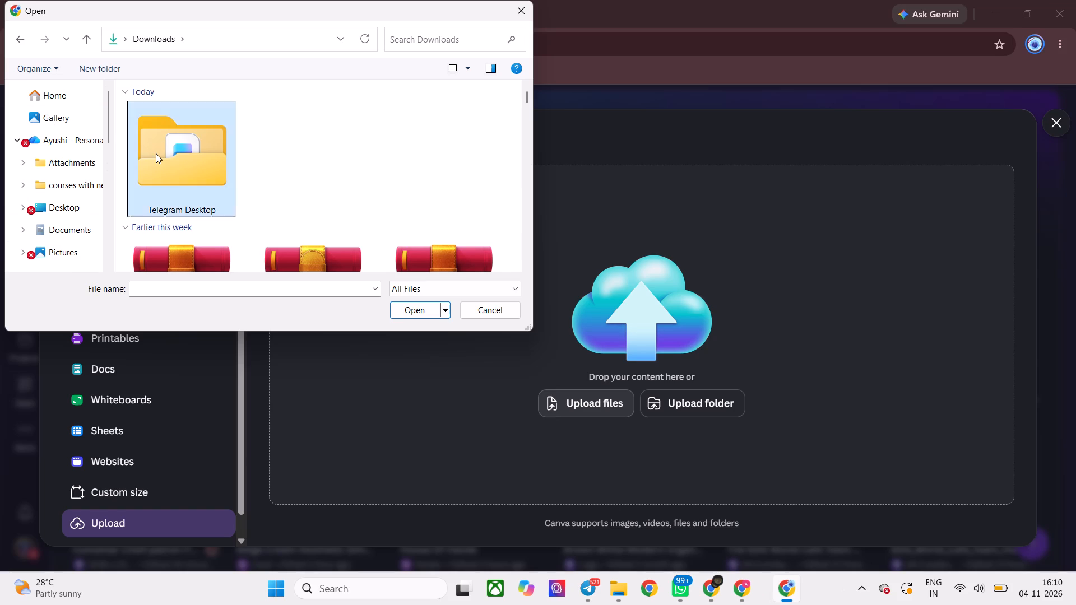
scroll(39, 118, up, 1)
double_click(191, 152)
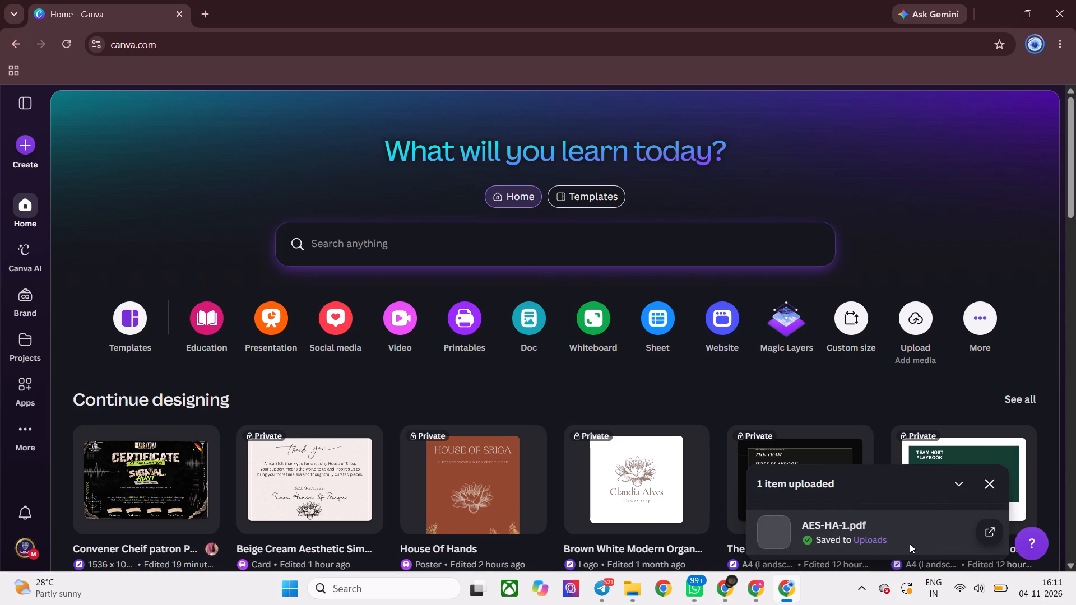
Open the uploaded AES-HA-1.pdf for editing and go to its first page.
click(994, 530)
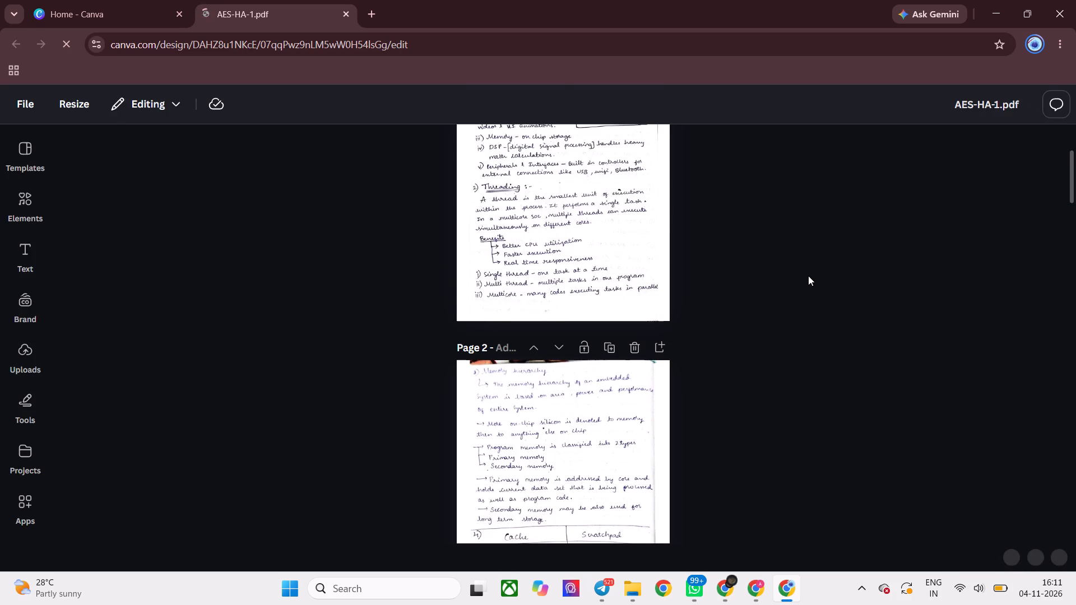
scroll(808, 276, up, 7)
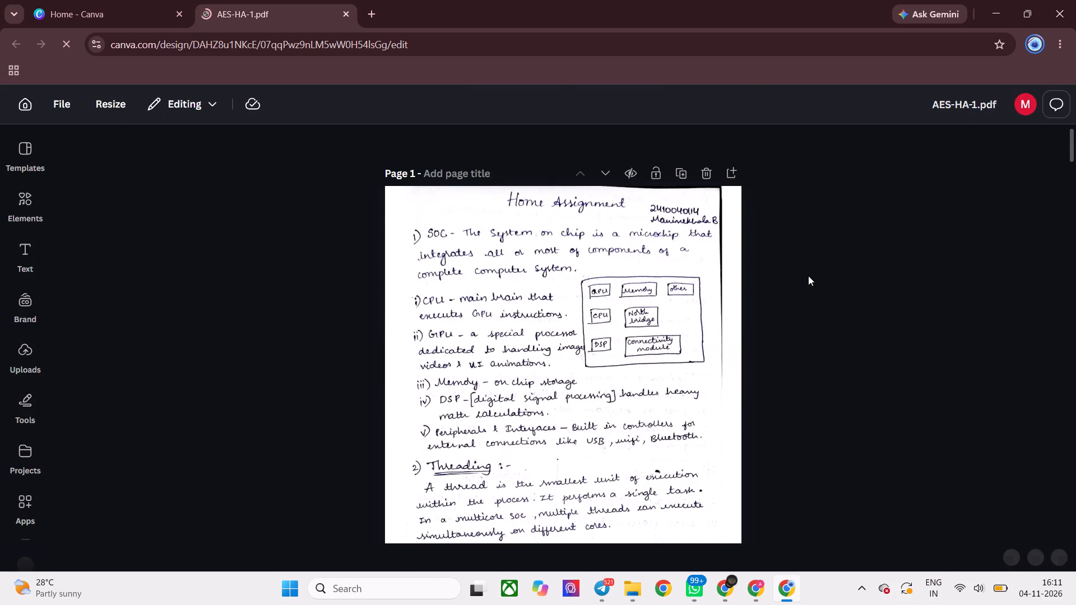
scroll(808, 276, up, 5)
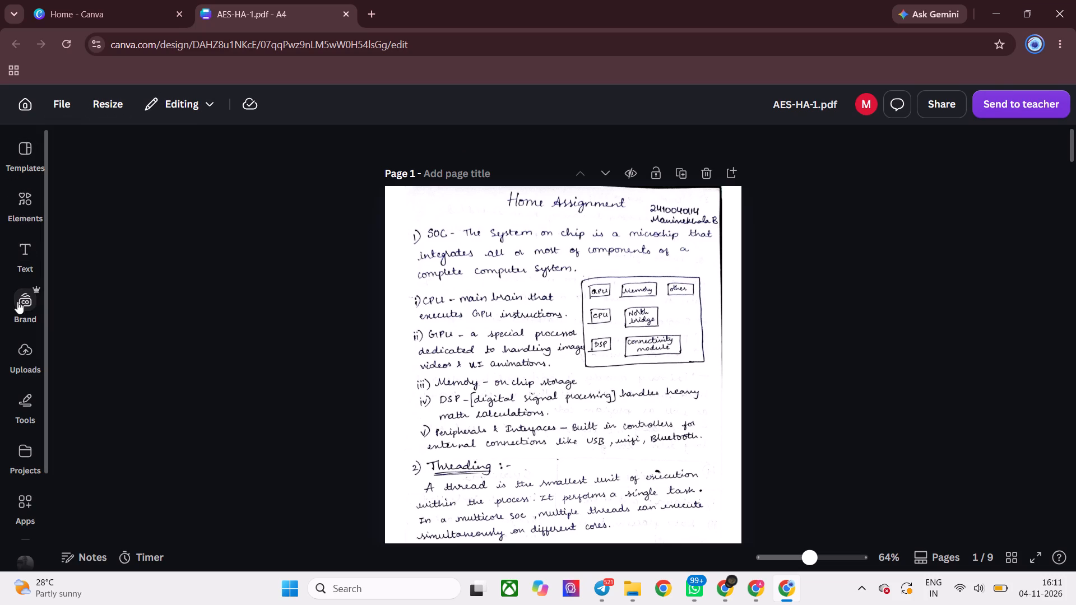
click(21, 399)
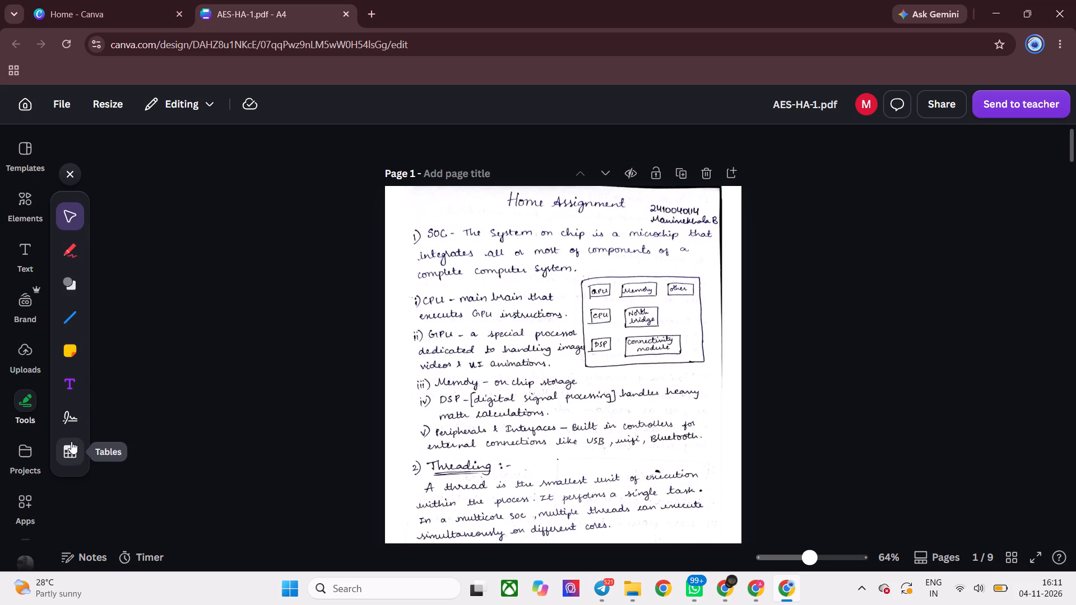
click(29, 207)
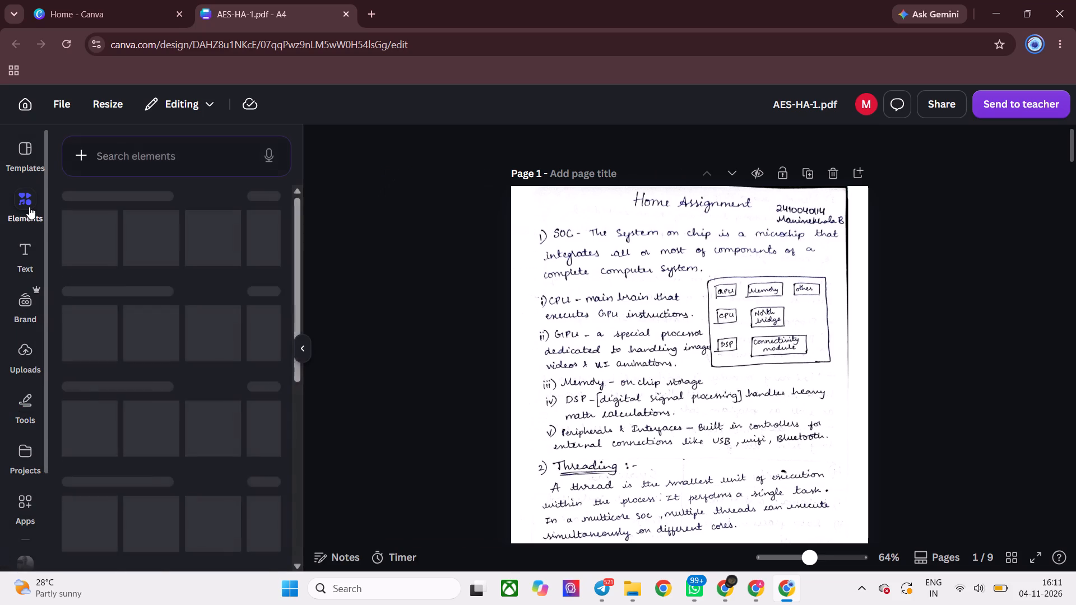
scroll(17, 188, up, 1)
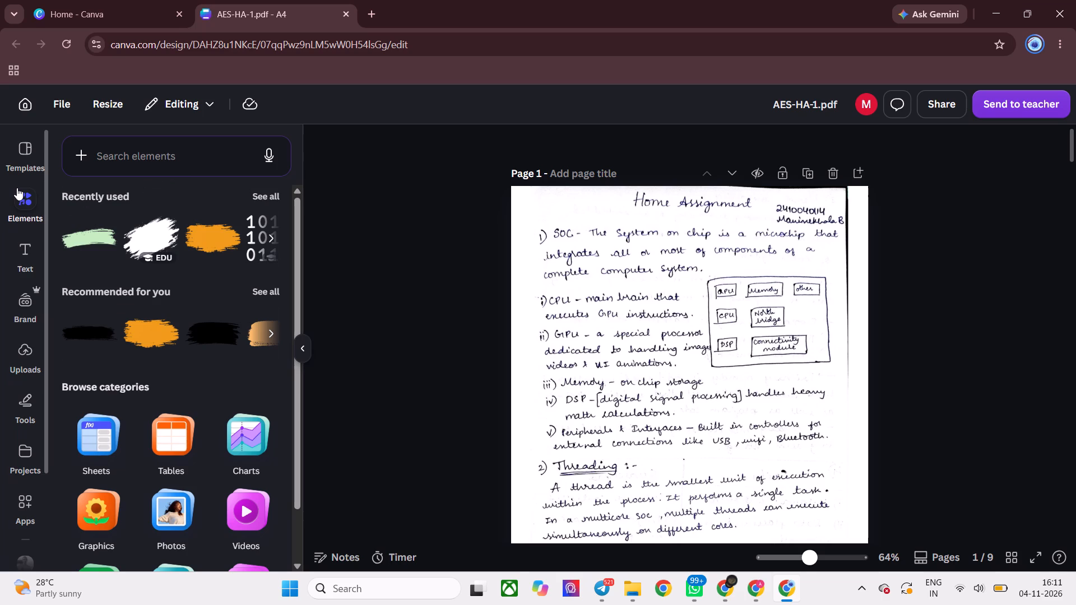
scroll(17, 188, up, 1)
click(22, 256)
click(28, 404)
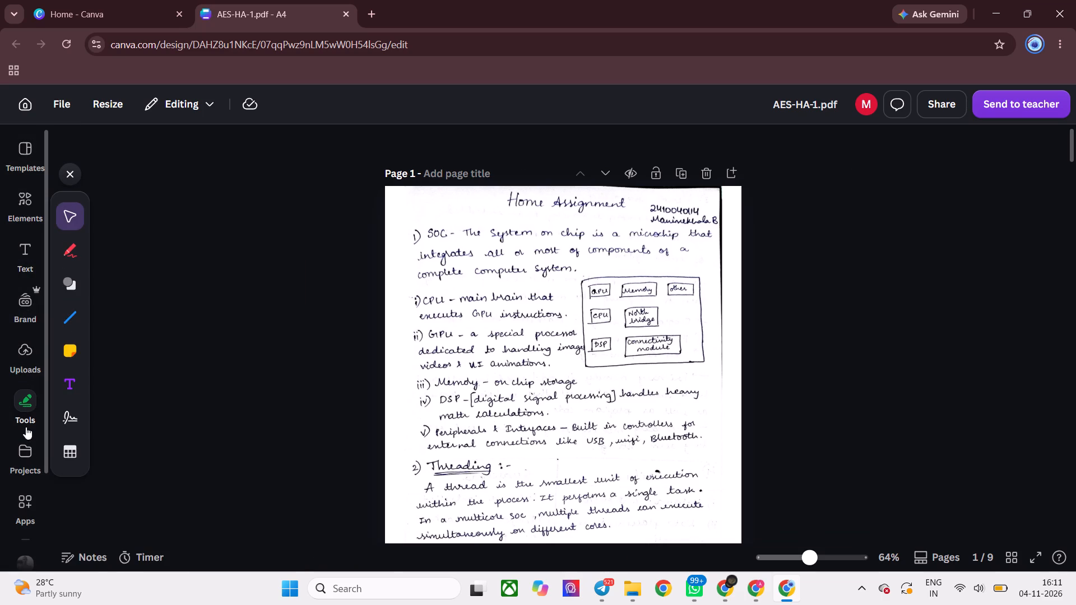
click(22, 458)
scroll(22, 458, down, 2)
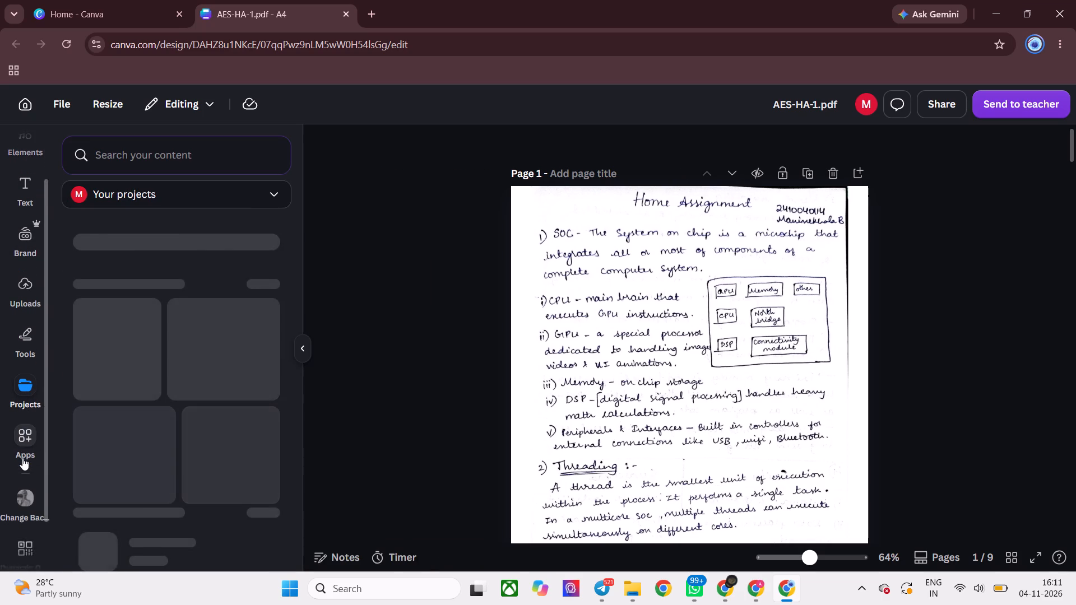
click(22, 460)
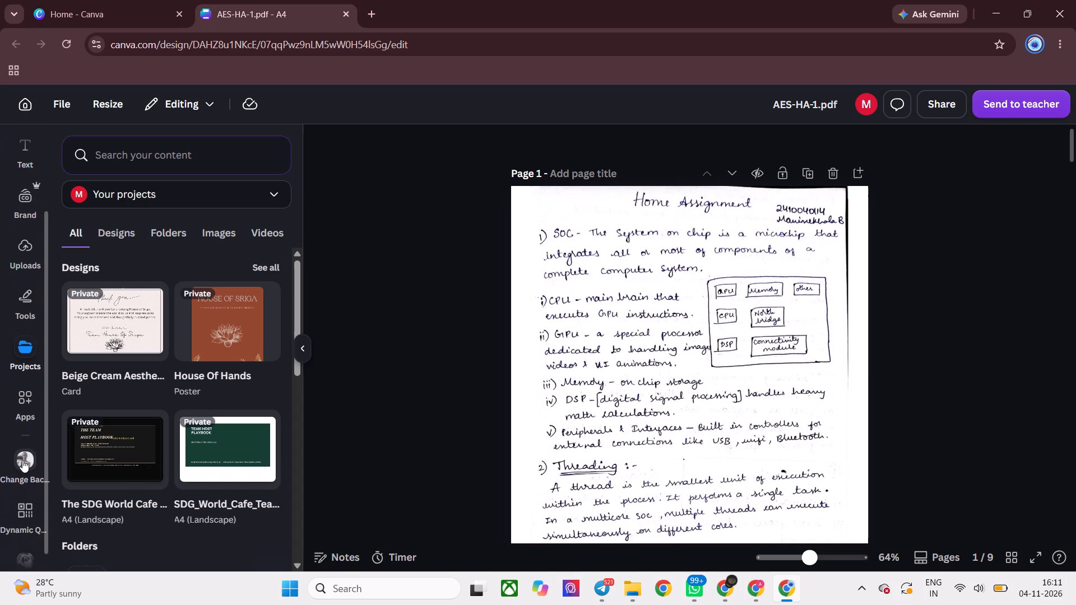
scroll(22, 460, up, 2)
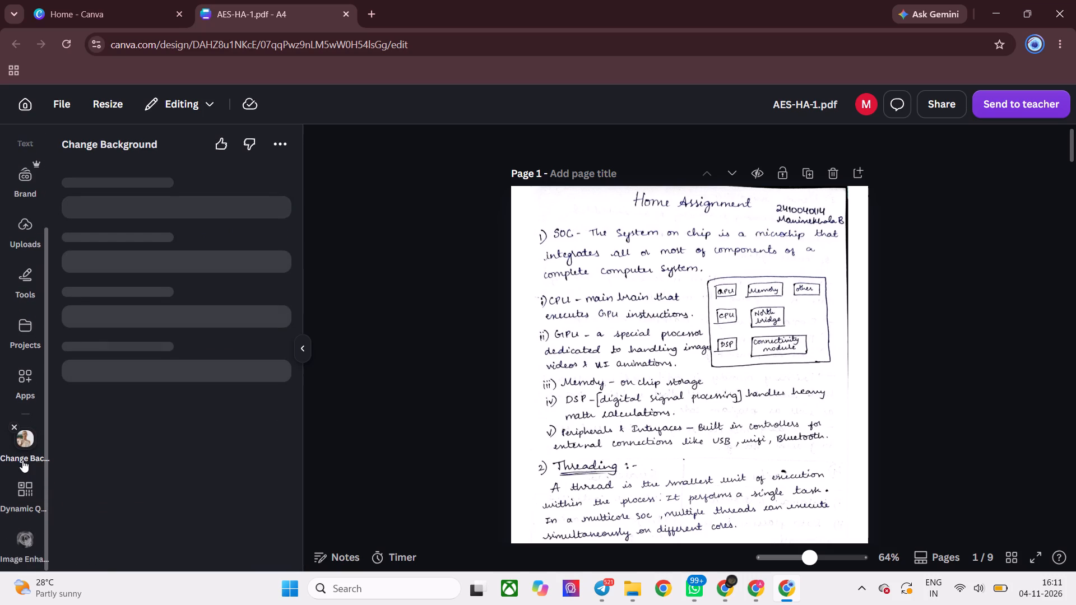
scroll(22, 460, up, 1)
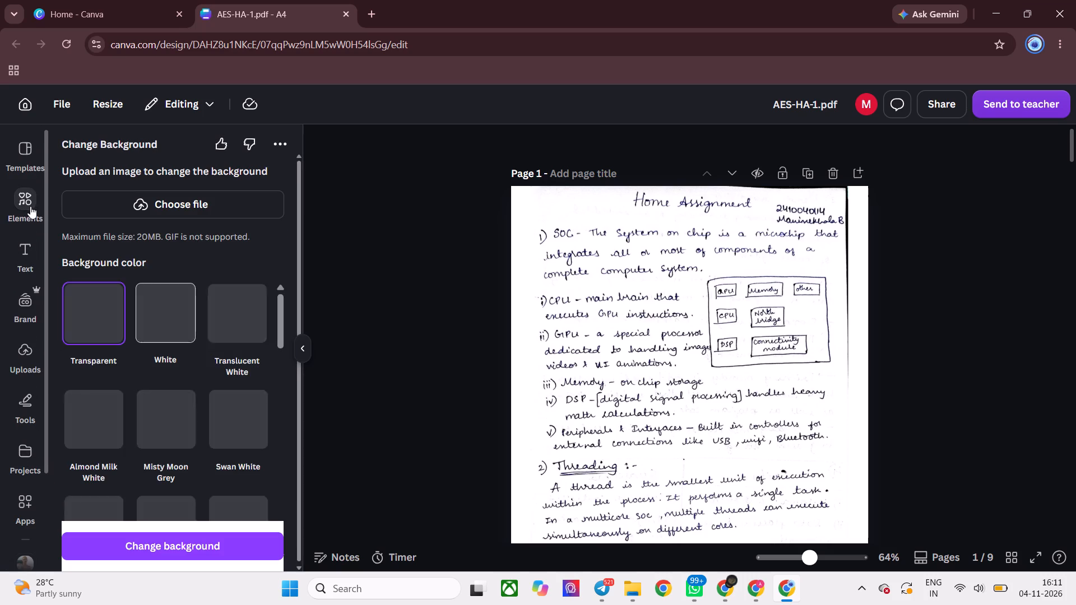
Add the recently used white rough brush-stroke graphic from the elements to page 1.
click(30, 206)
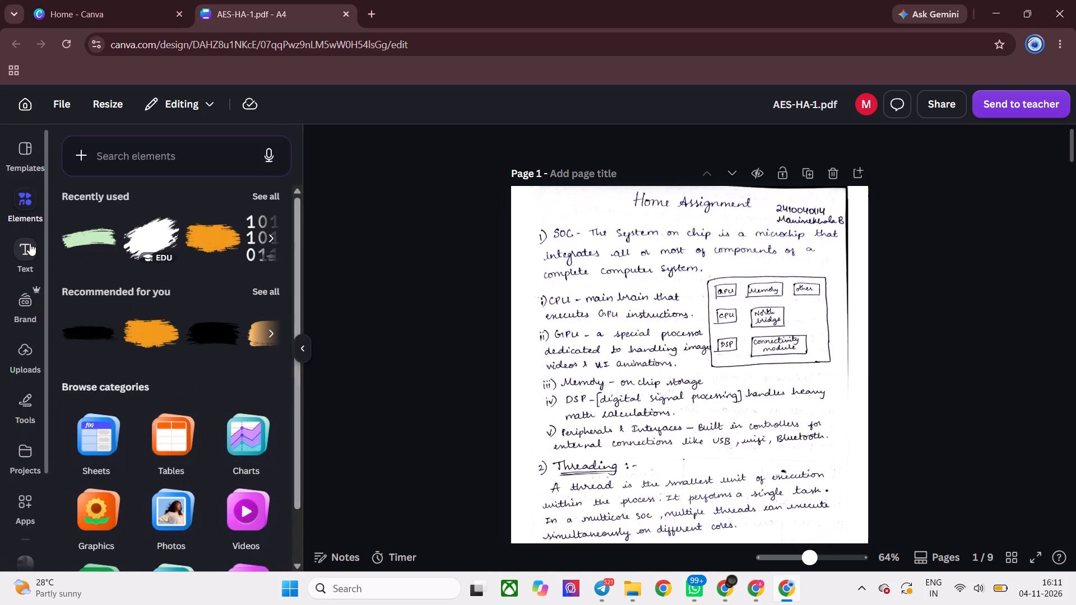
click(30, 243)
click(29, 204)
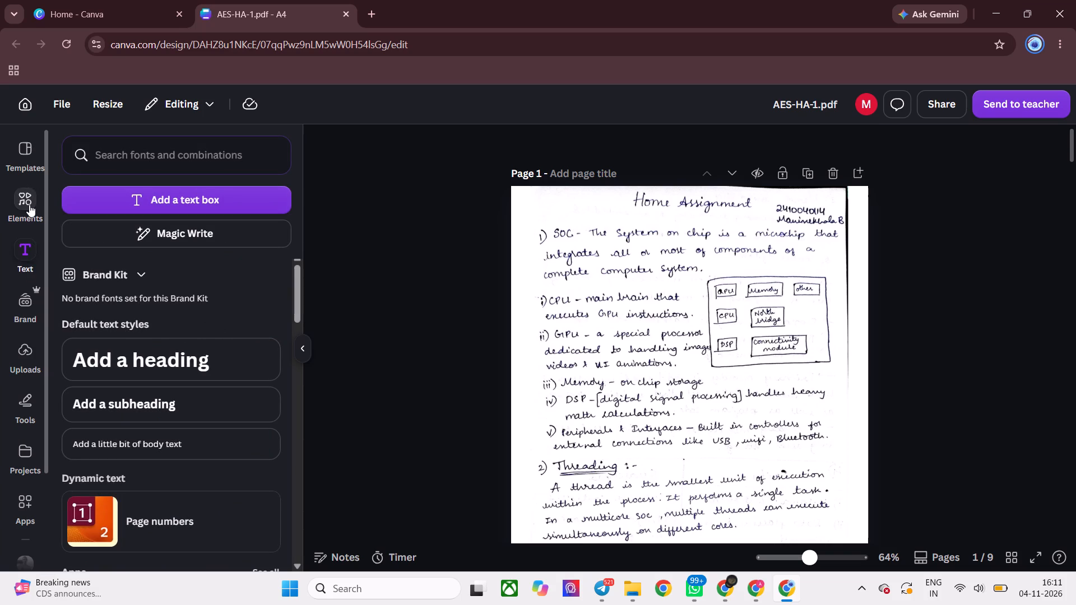
click(143, 234)
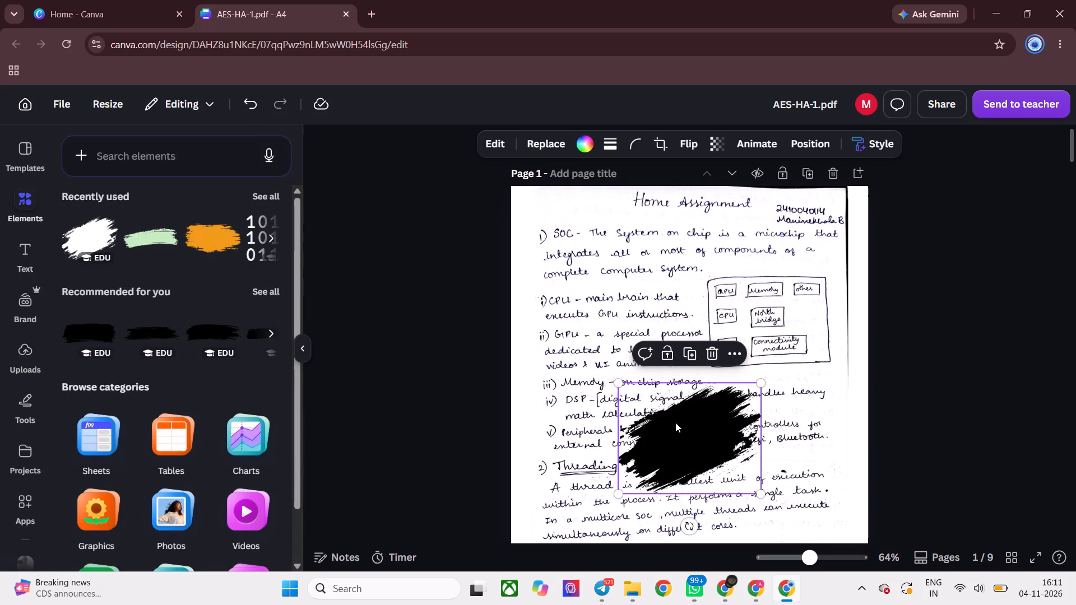
Recolour the brush-stroke graphic on page 1 to the white already used in this design.
click(586, 148)
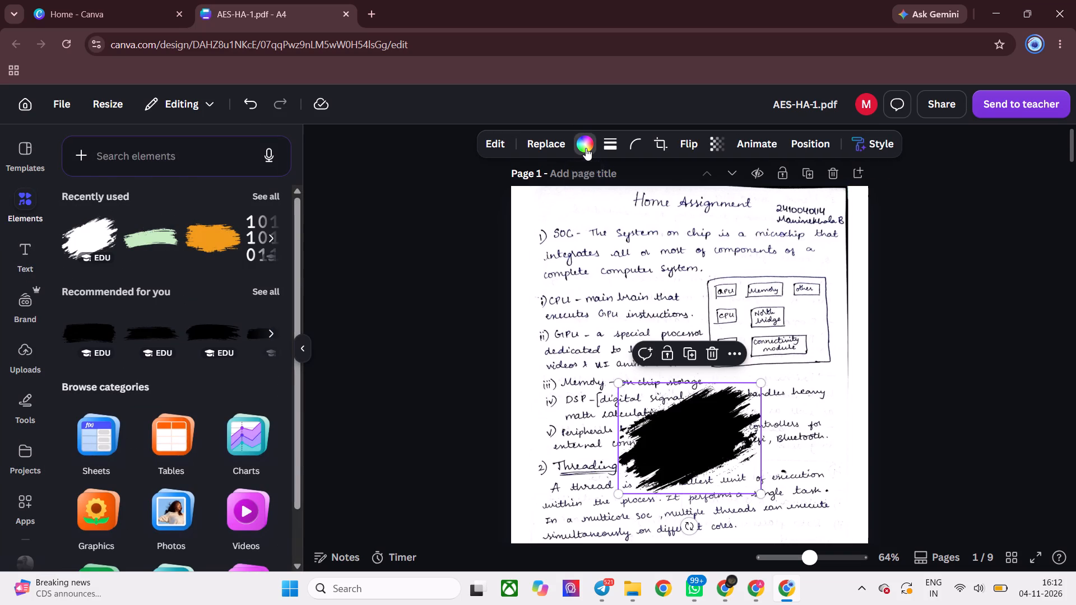
click(77, 290)
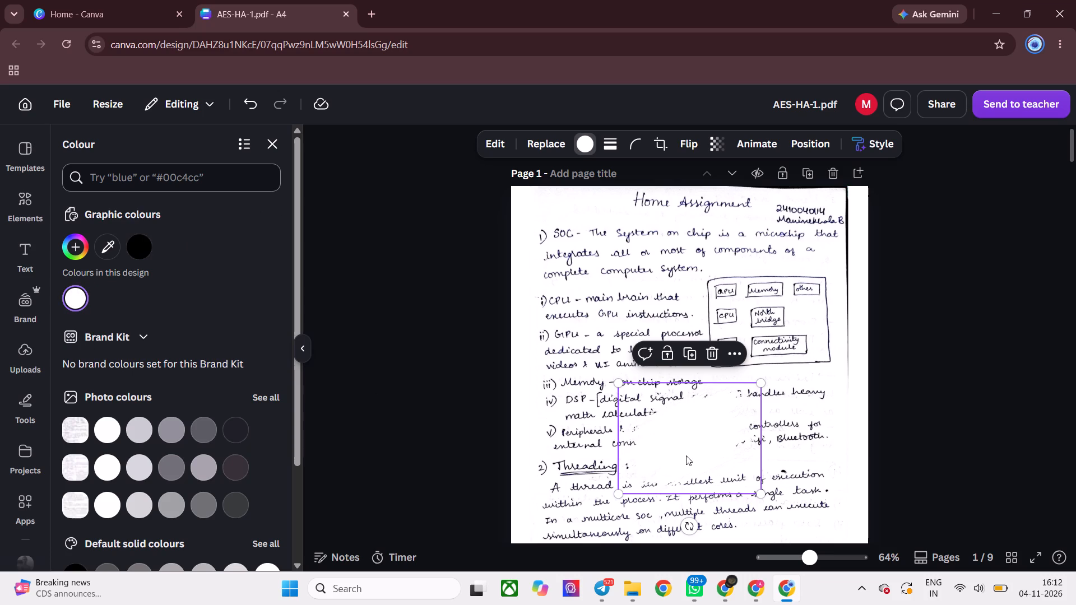
Shrink the white brush stroke and try it over the handwritten name and ID in page 1's upper corner.
drag(616, 380, 666, 409)
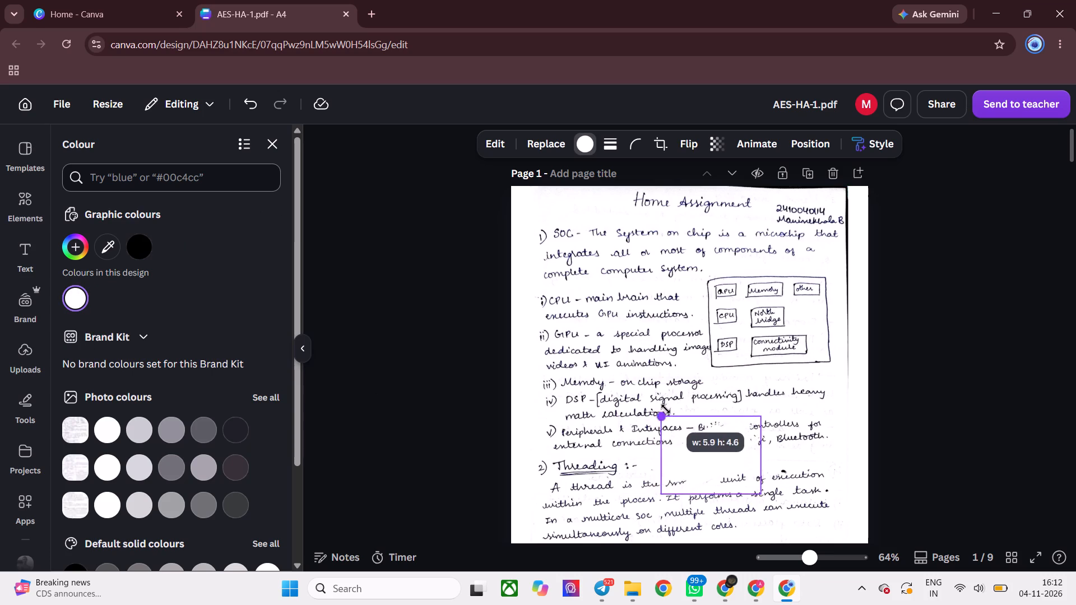
drag(666, 409, 675, 416)
drag(711, 463, 729, 430)
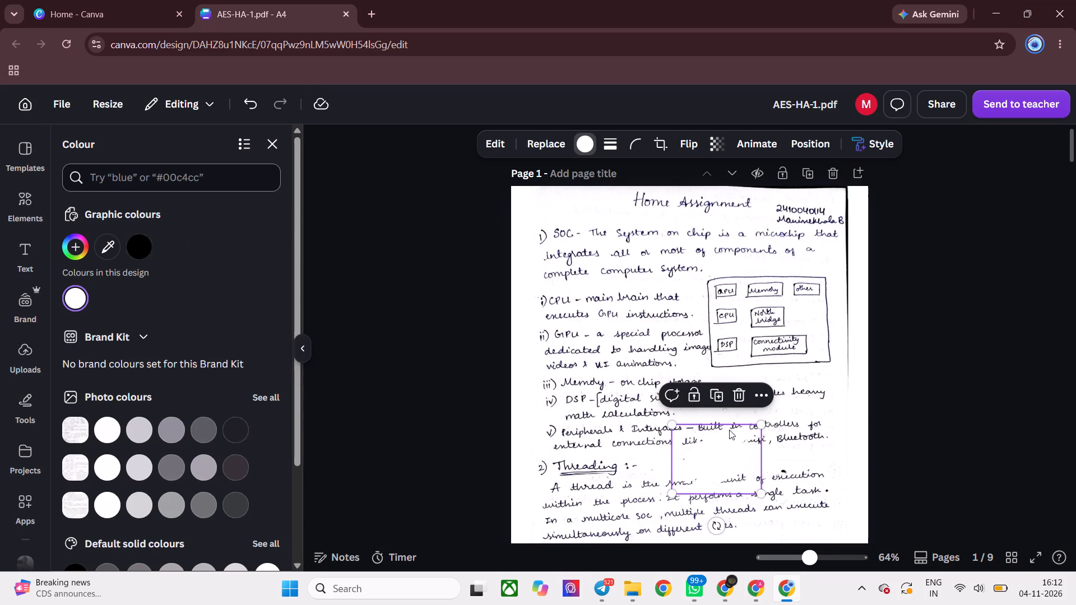
drag(729, 430, 806, 211)
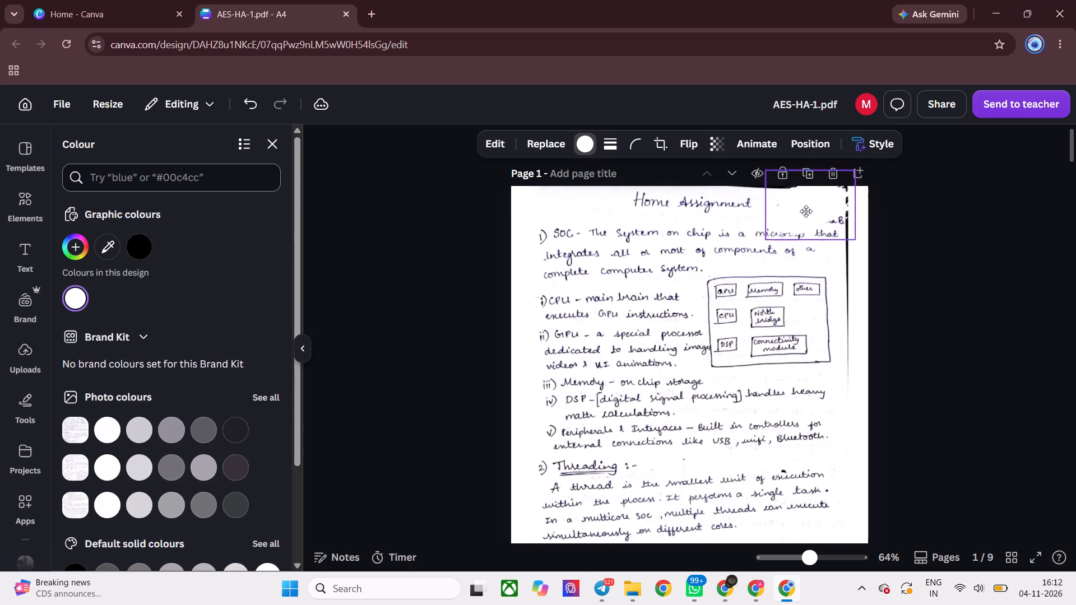
drag(806, 211, 808, 212)
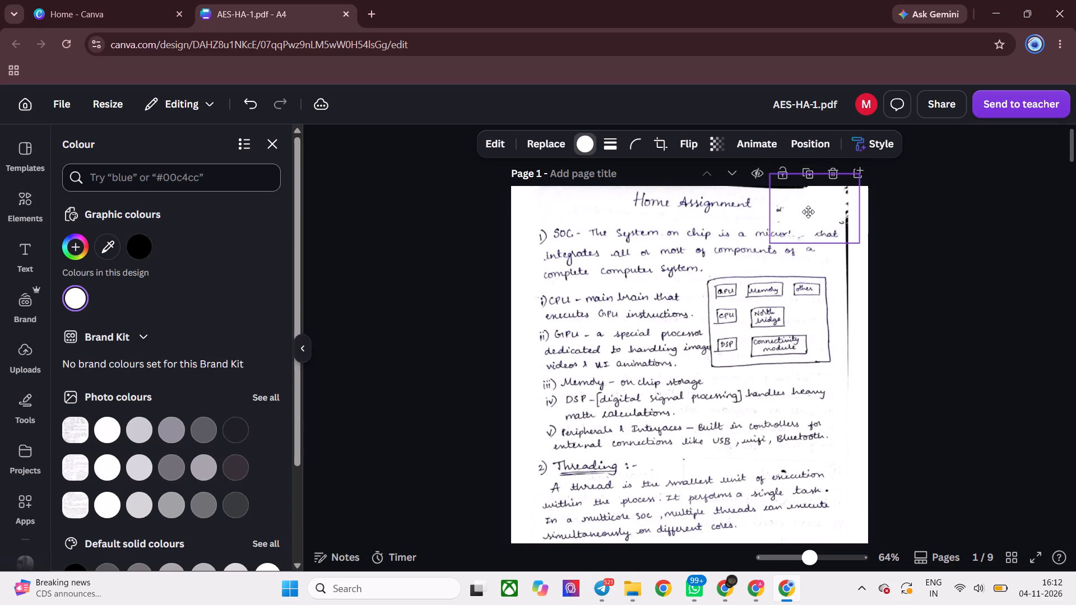
drag(808, 212, 684, 268)
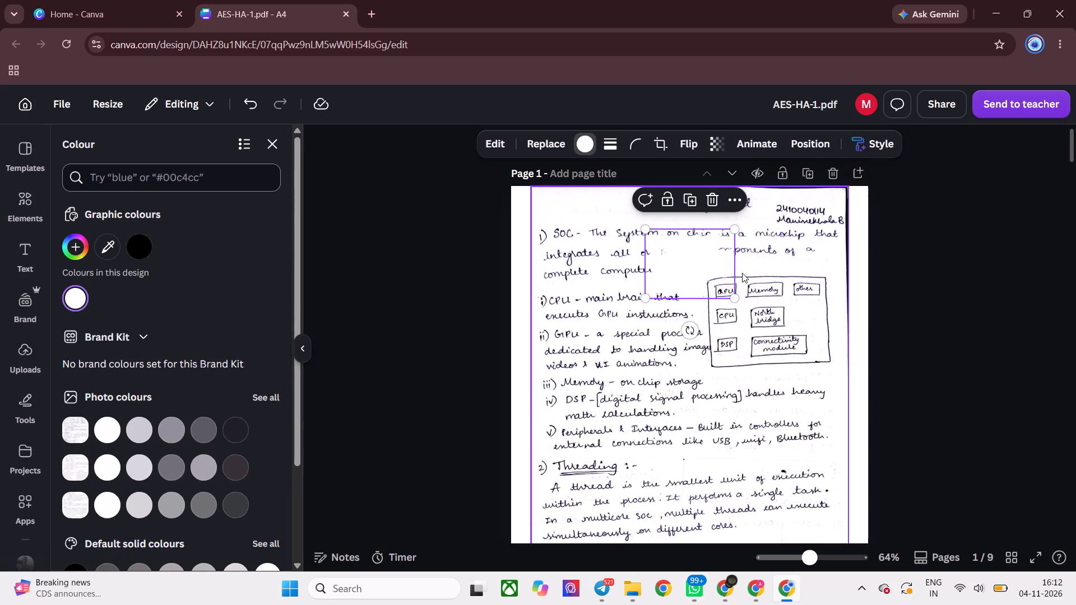
Rotate the white brush stroke clockwise and move it over the handwritten name and ID.
drag(686, 328, 681, 319)
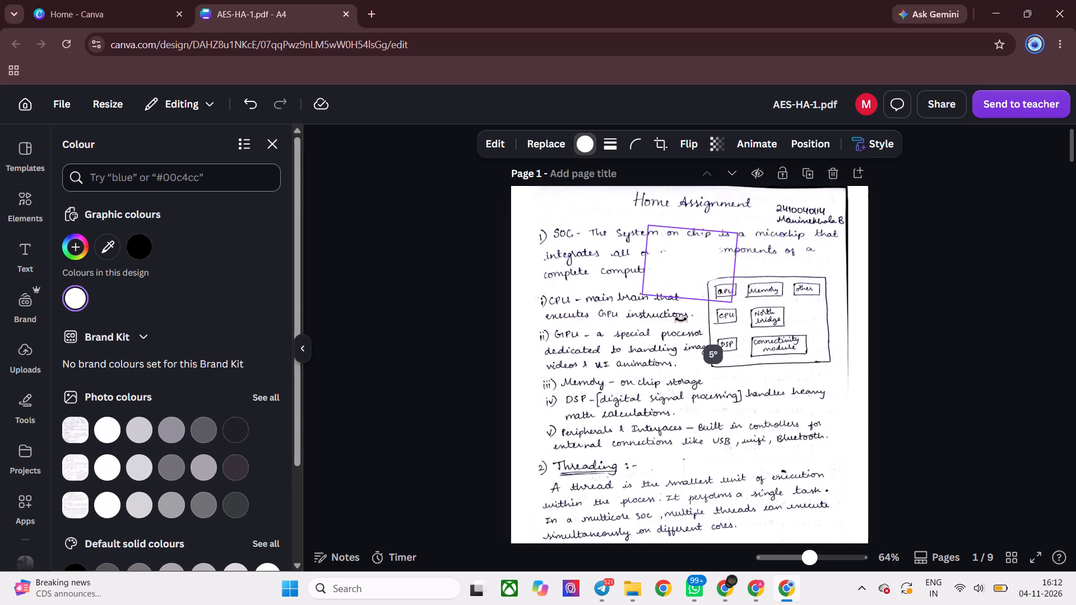
drag(681, 319, 672, 299)
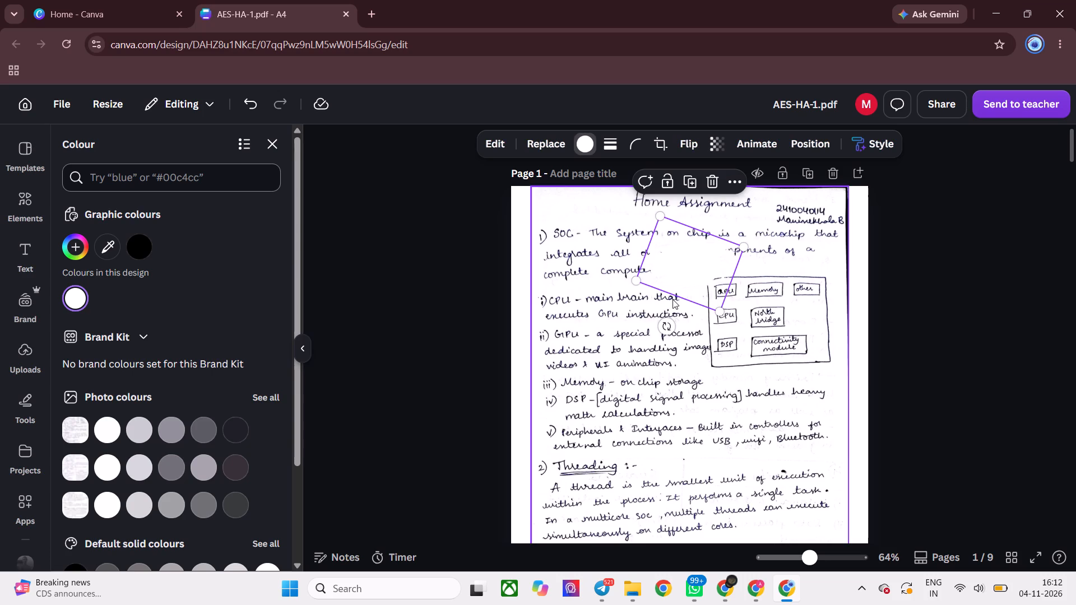
drag(701, 260, 811, 199)
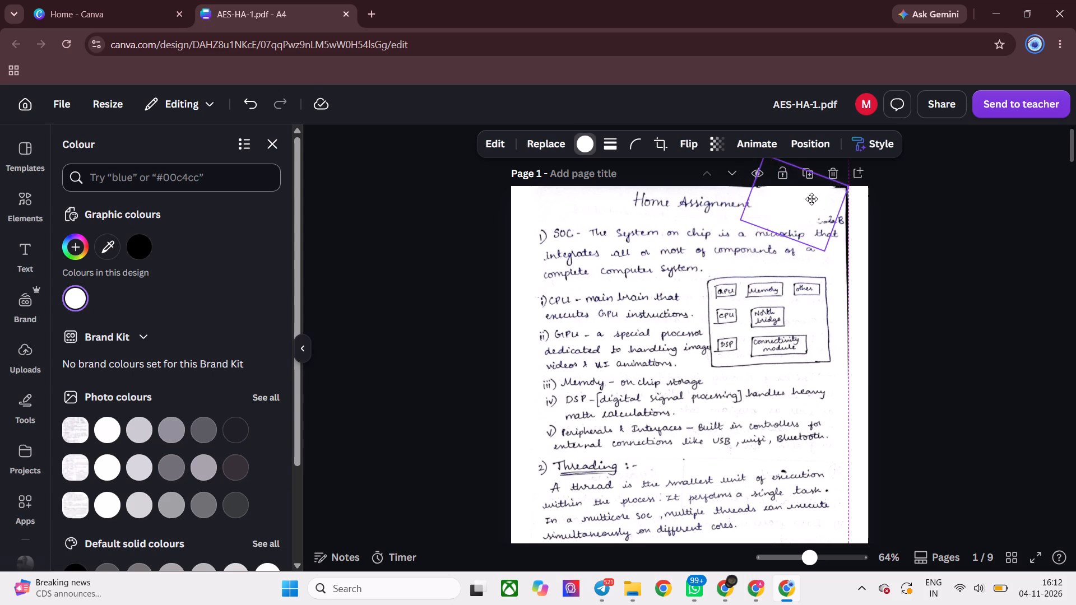
drag(811, 199, 831, 202)
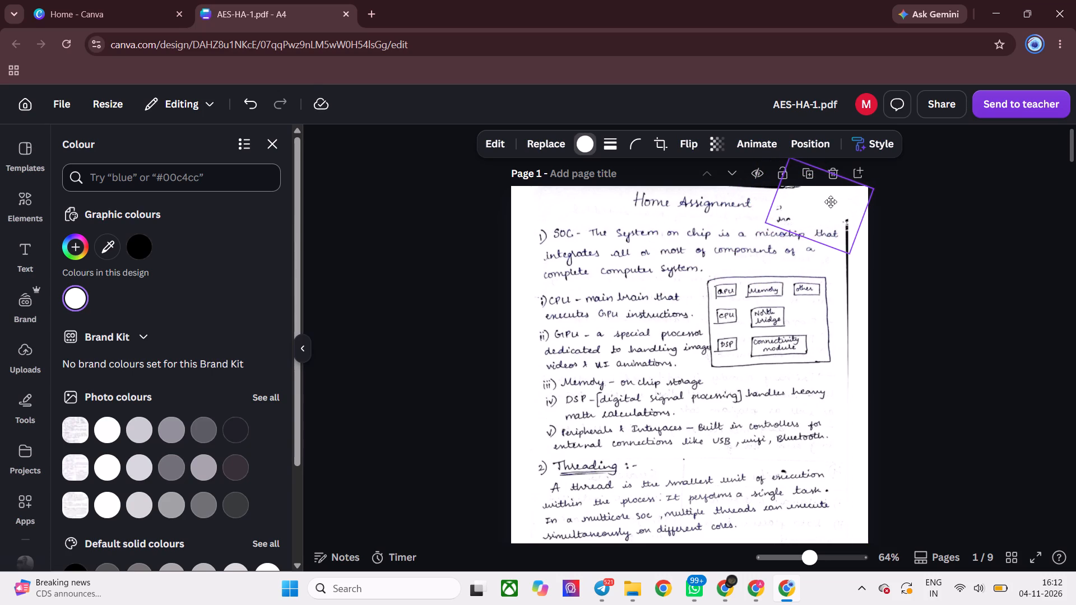
drag(831, 202, 830, 202)
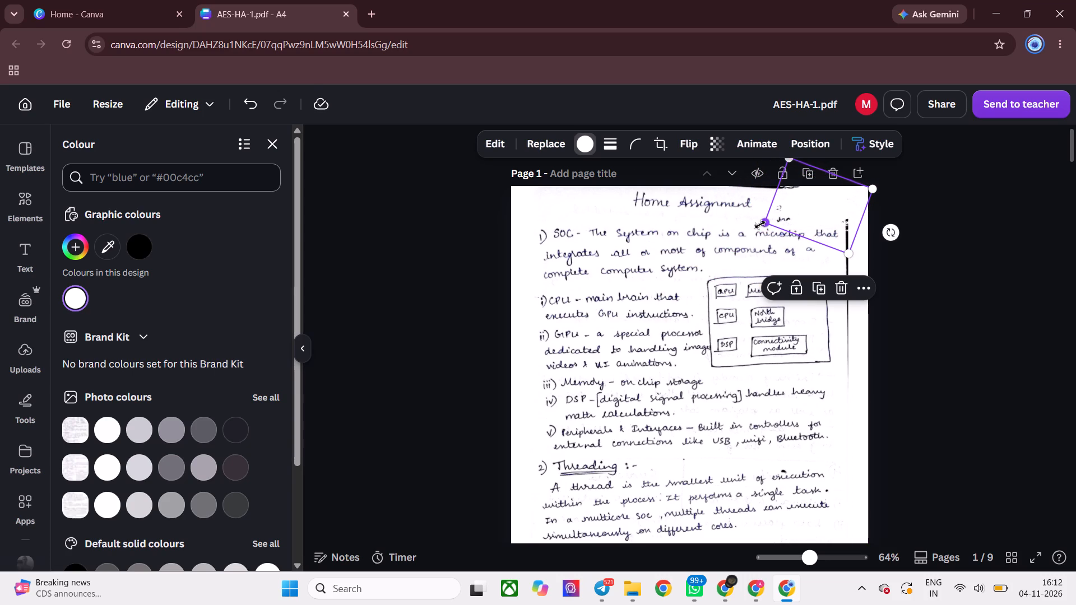
Enlarge the brush stroke slightly and reposition it to cover the whole handwritten name and ID.
drag(760, 225, 736, 222)
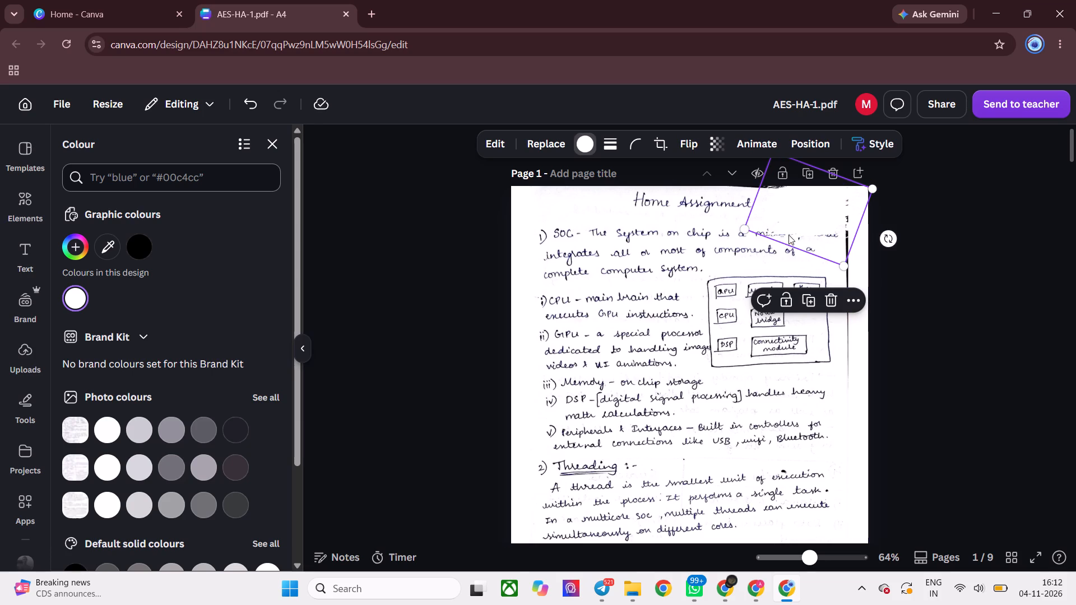
drag(798, 232, 811, 211)
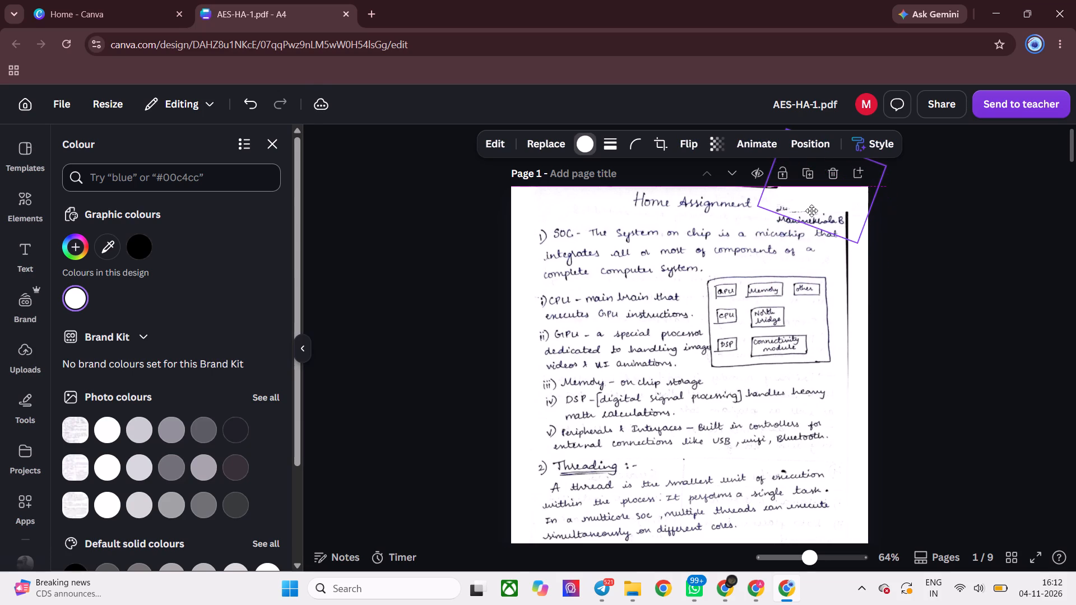
drag(811, 211, 803, 225)
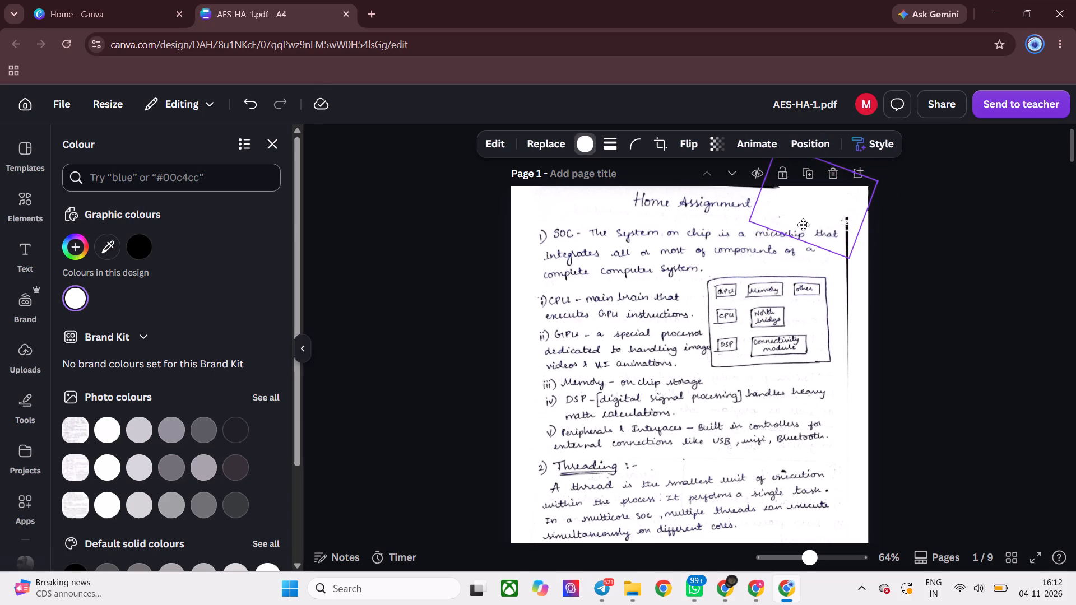
drag(803, 225, 803, 225)
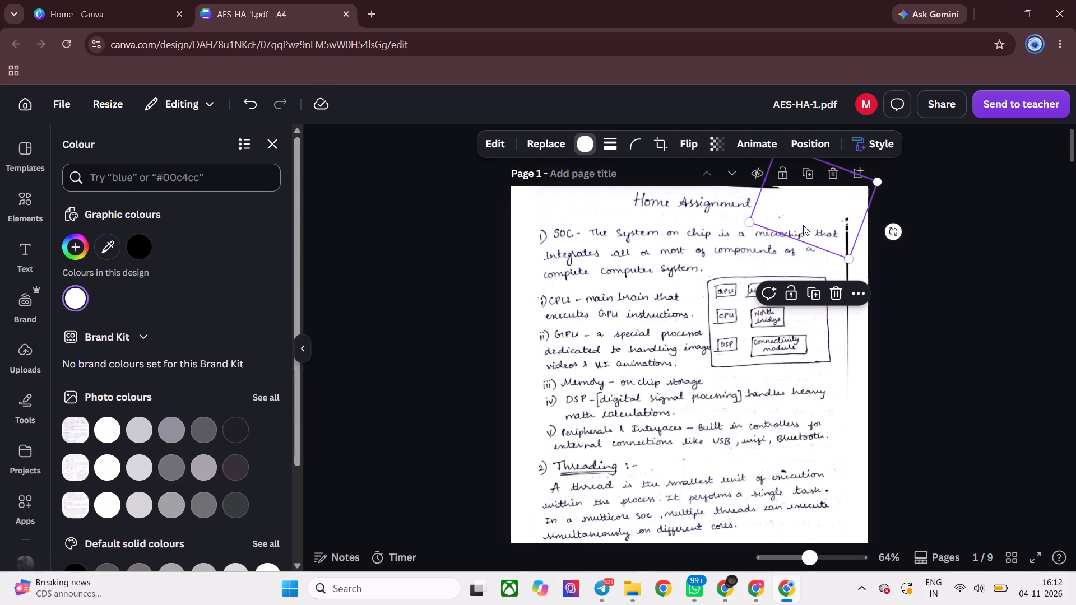
click(979, 300)
click(979, 300)
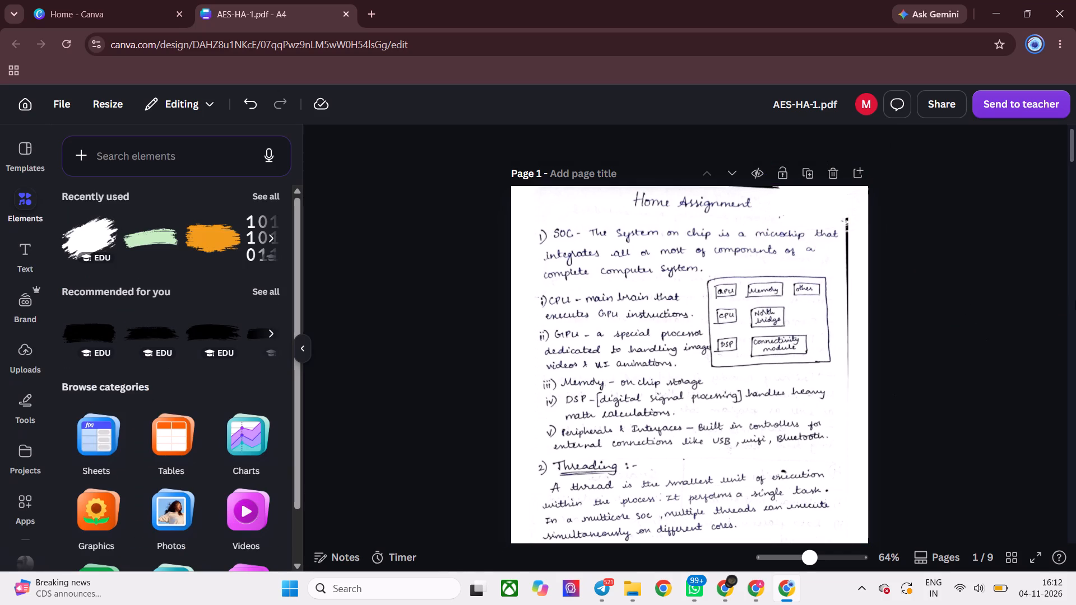
Enlarge the brush stroke a little more and nudge it to hide the remaining traces of the name and ID.
click(949, 103)
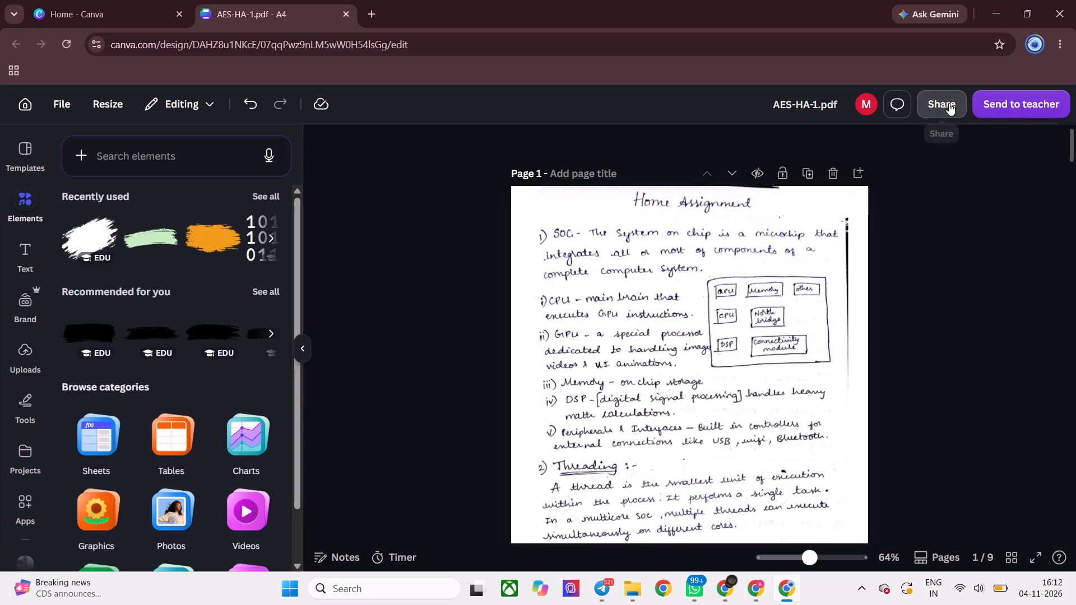
click(403, 317)
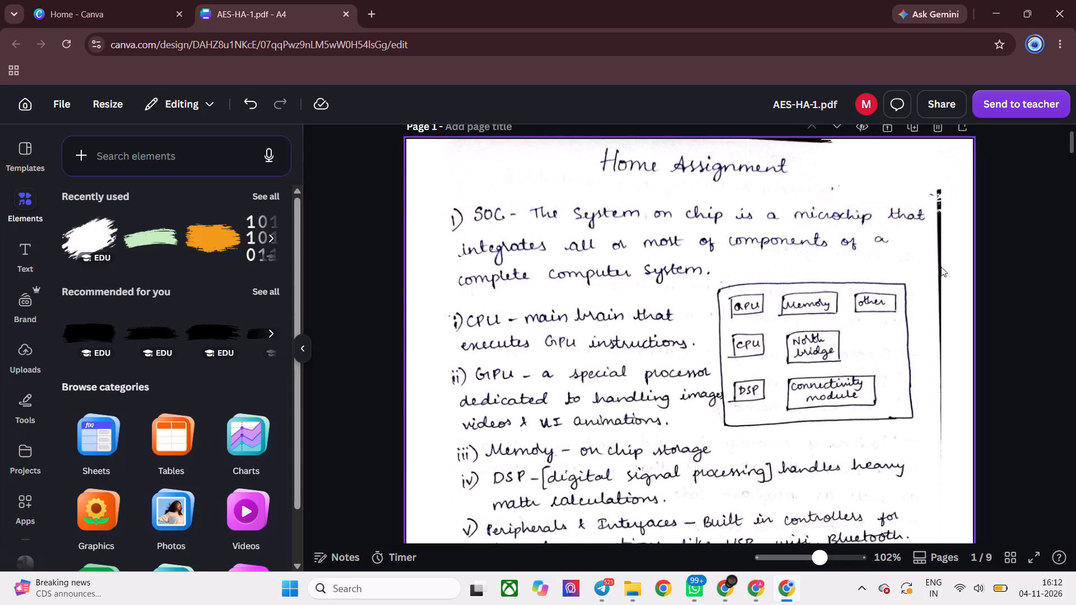
click(921, 173)
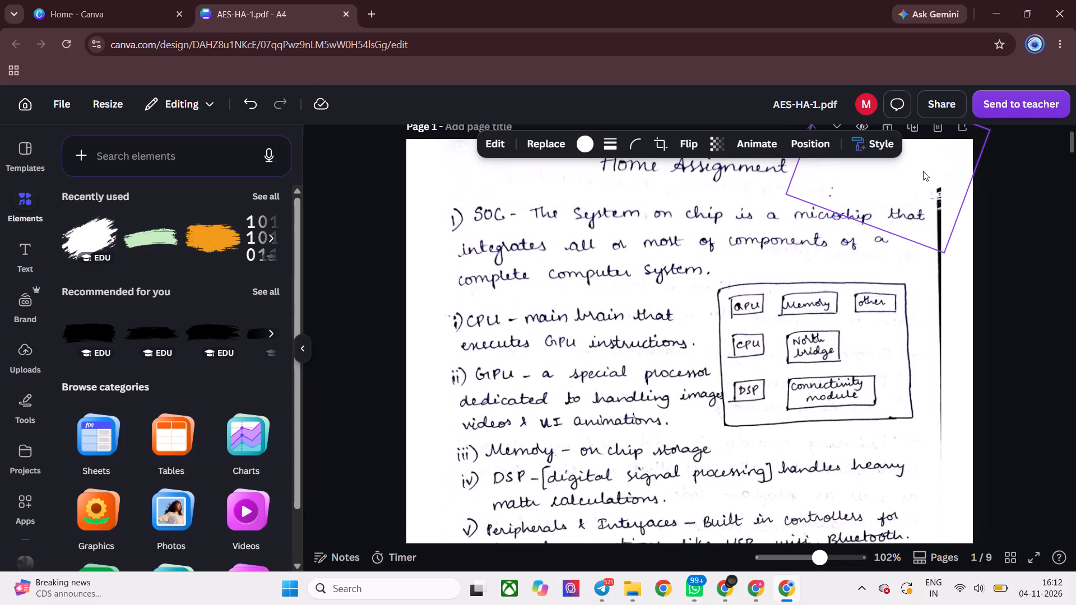
drag(789, 198, 789, 198)
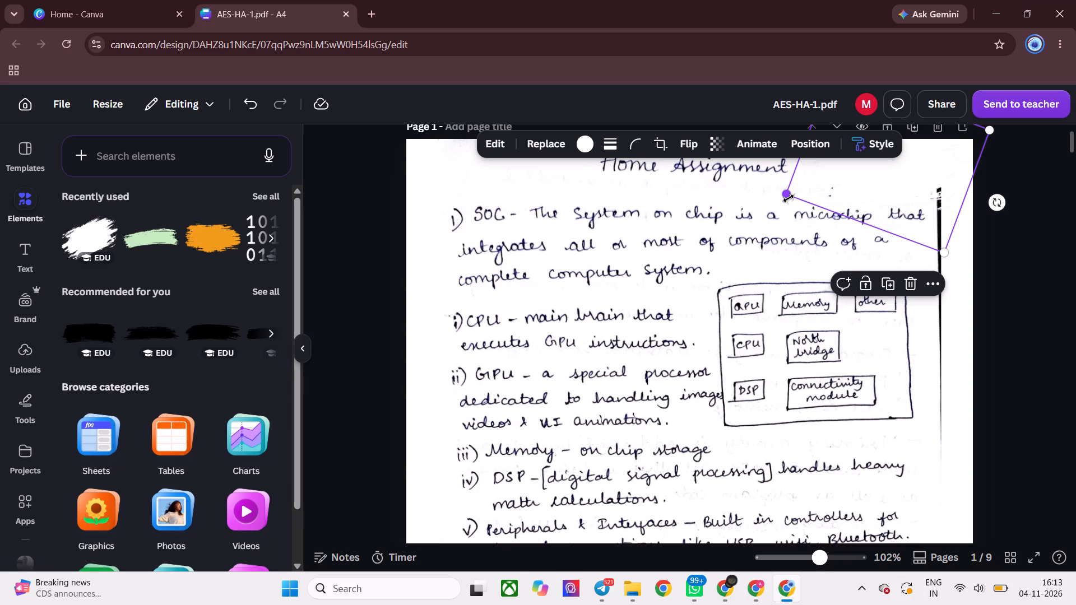
drag(789, 198, 774, 208)
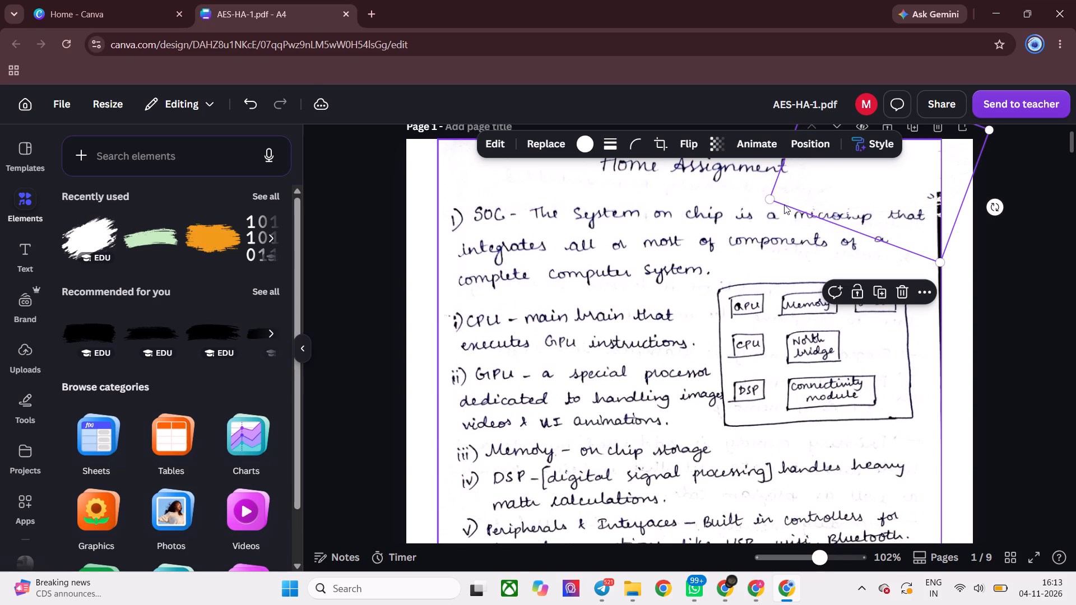
drag(880, 176, 891, 170)
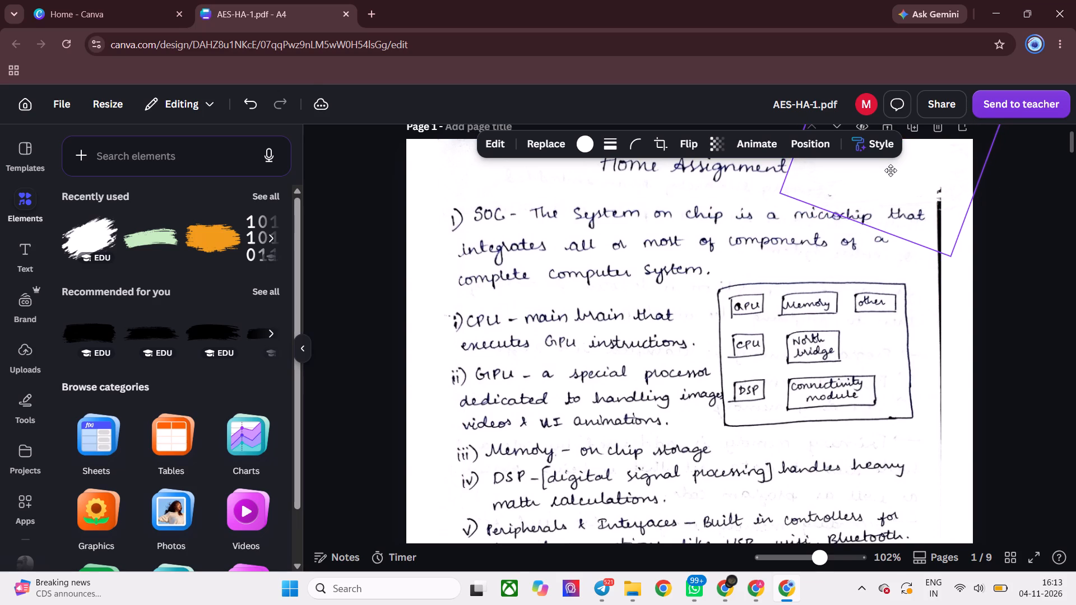
drag(891, 170, 887, 169)
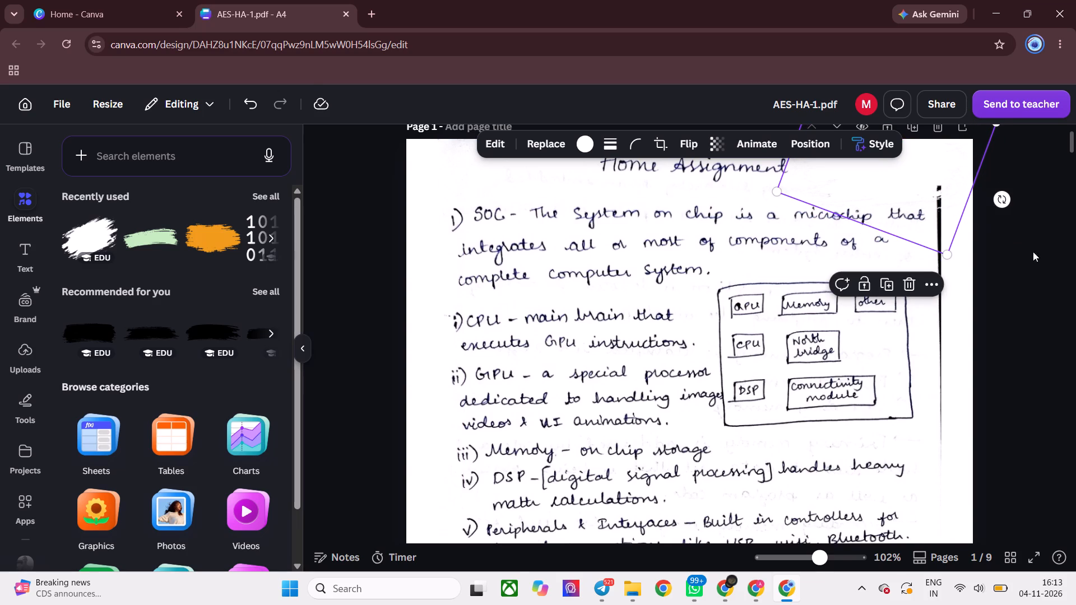
click(1037, 270)
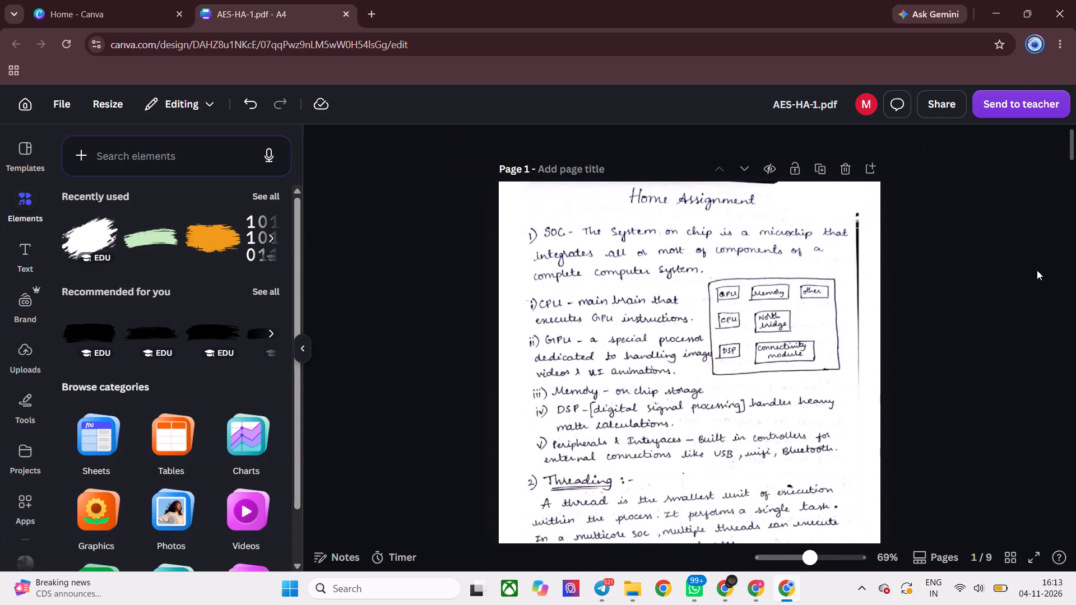
Look through the pages of the assignment from the first page to the last.
click(944, 102)
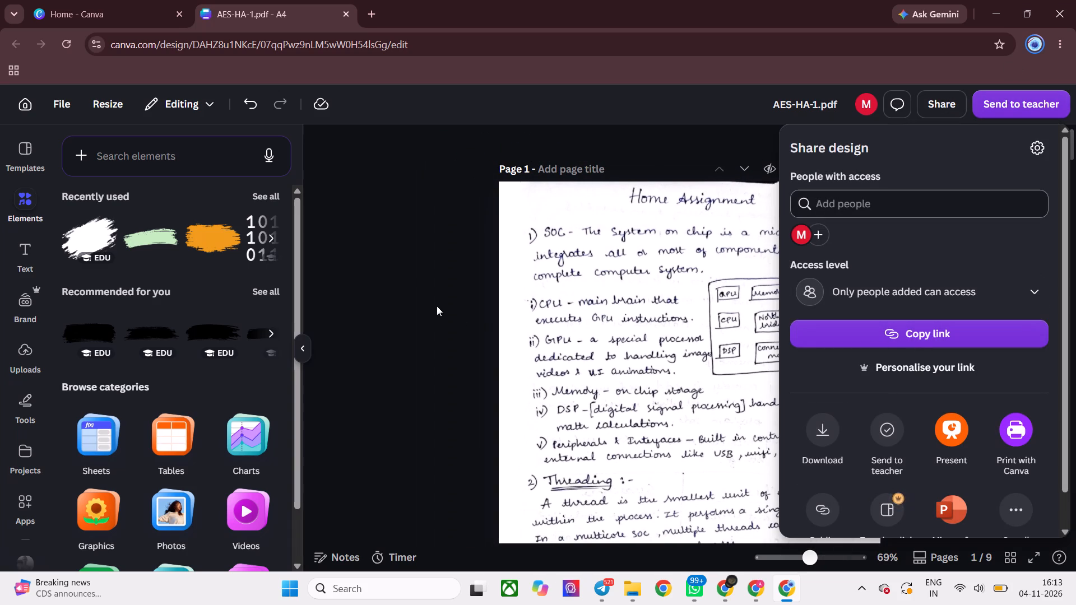
click(401, 276)
scroll(401, 276, down, 2)
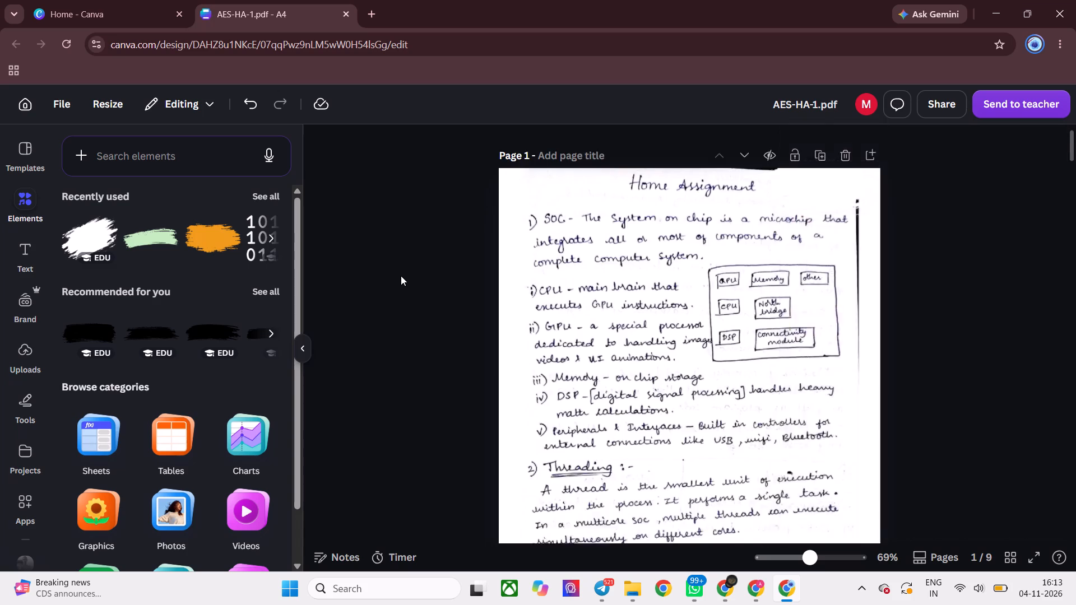
scroll(401, 276, down, 10)
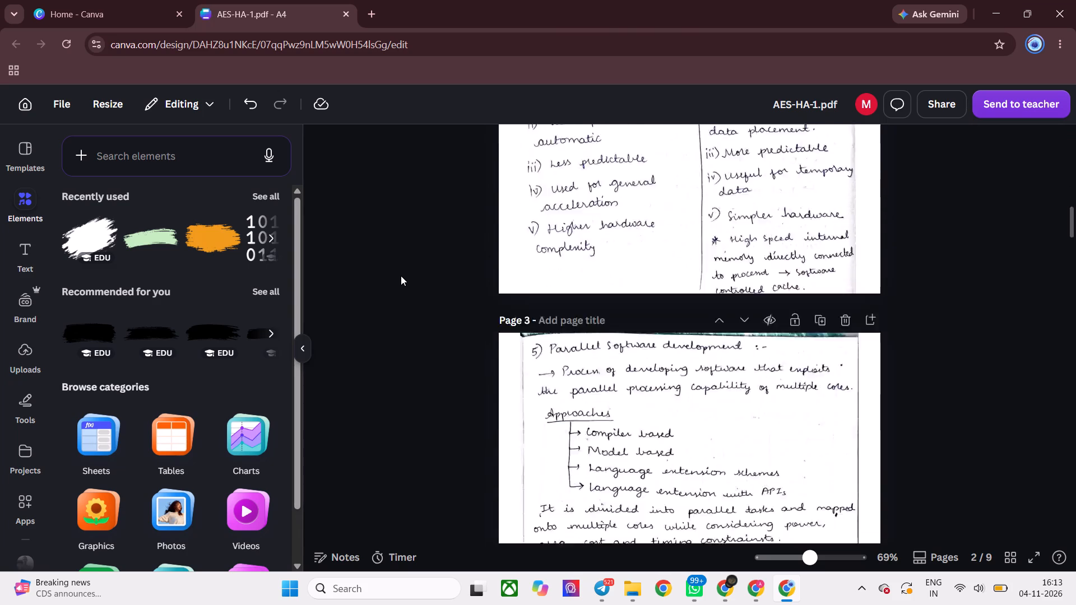
scroll(401, 276, down, 3)
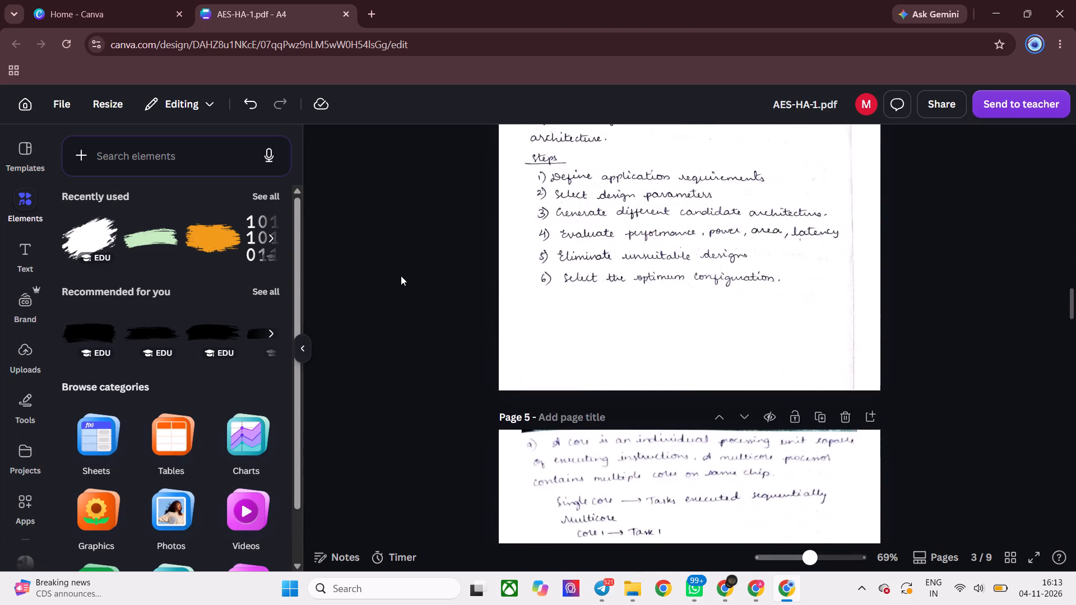
scroll(401, 276, down, 5)
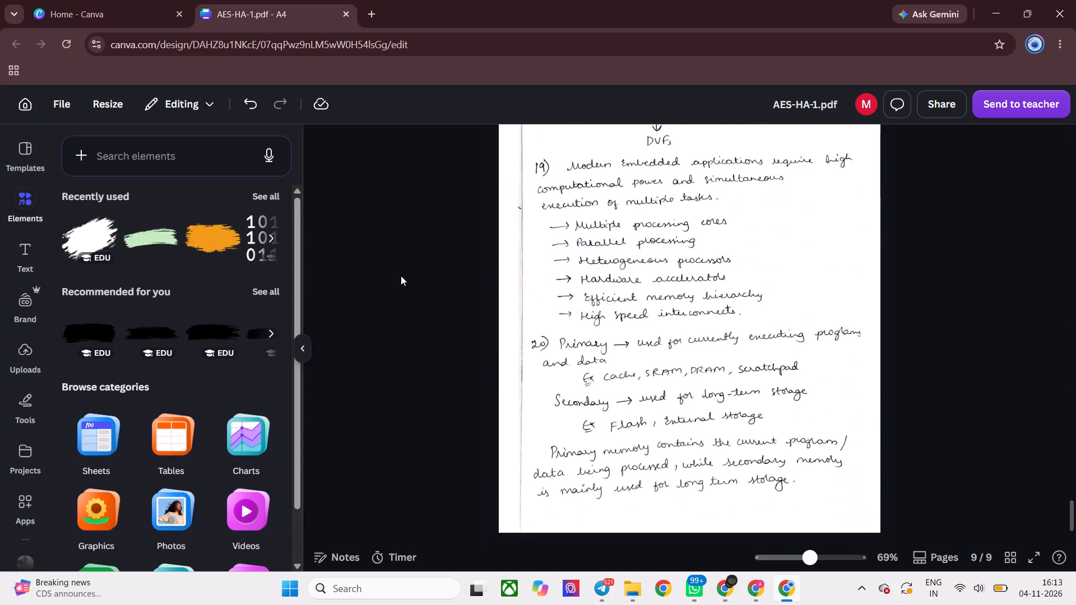
scroll(401, 276, up, 1)
scroll(401, 276, down, 2)
Download all pages of the design as a PDF with the Digital preset.
click(939, 107)
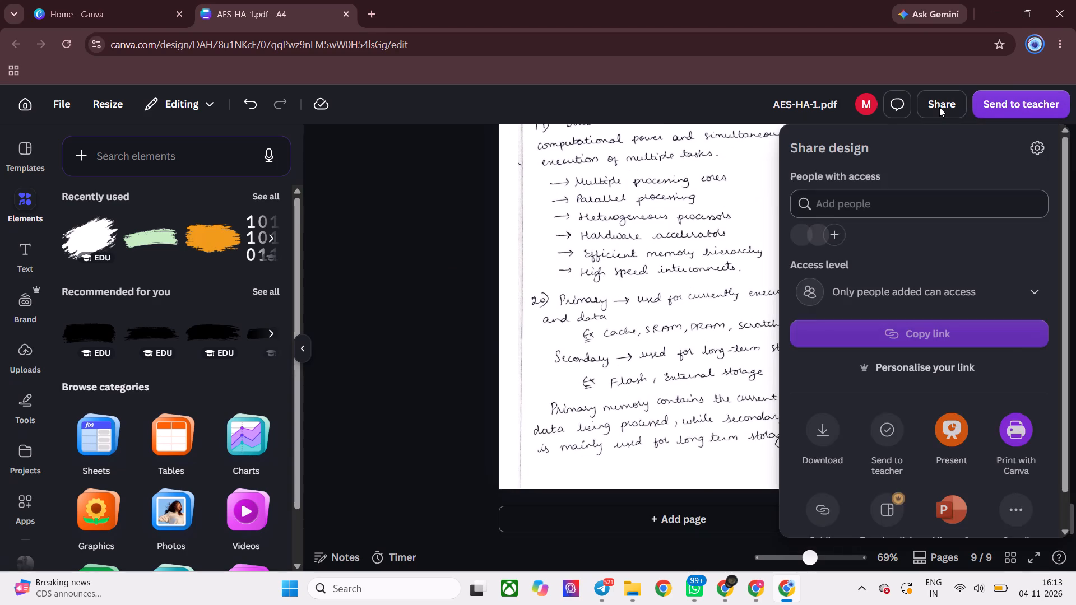
click(820, 439)
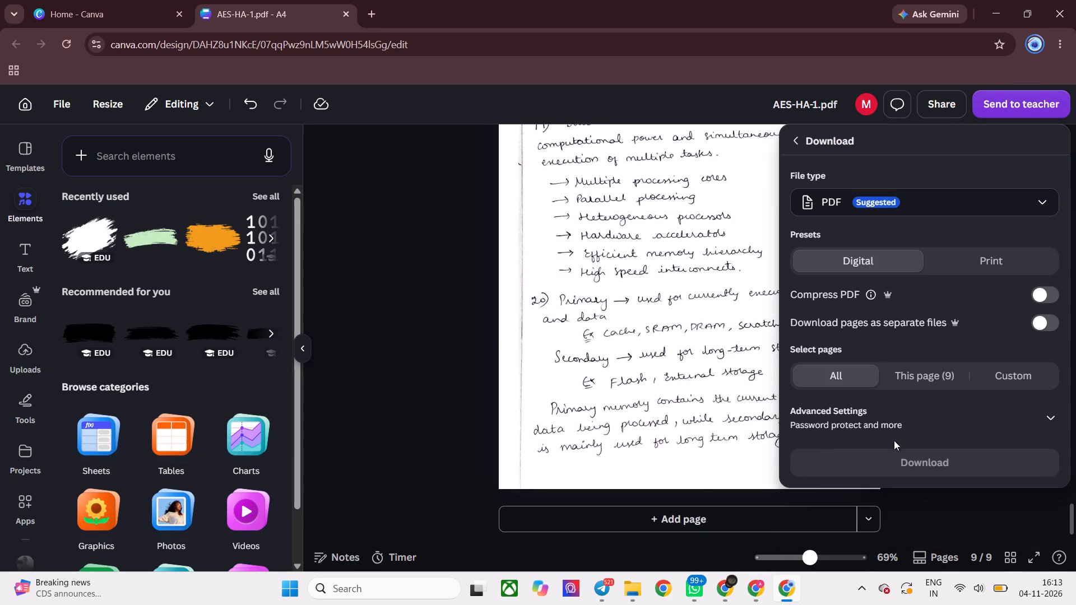
click(899, 466)
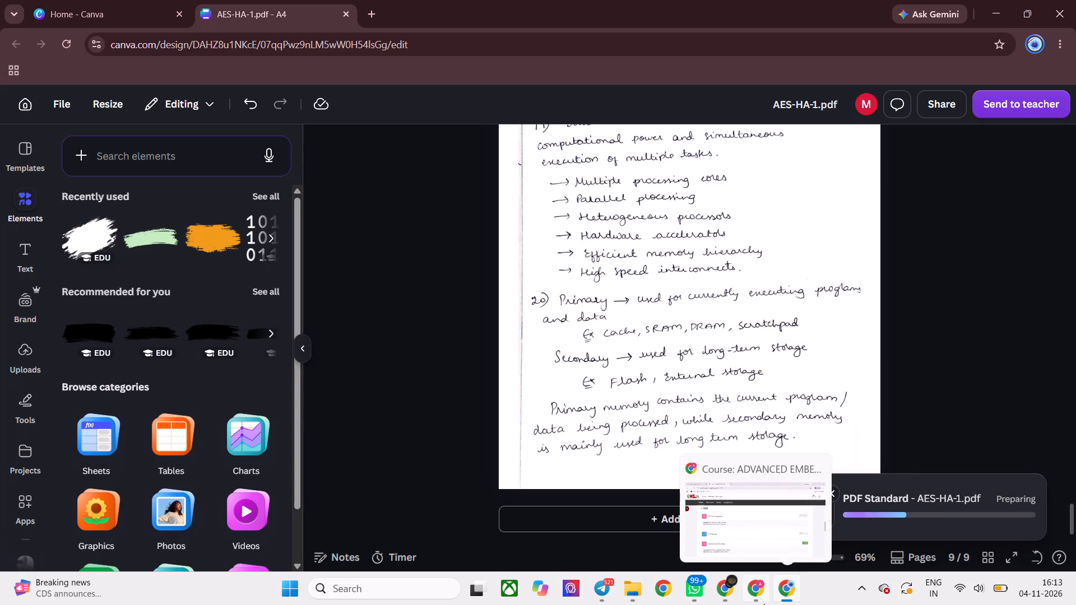
Switch to the KLH LMS course and start adding a submission to the CO1-Home Assignment.
click(764, 604)
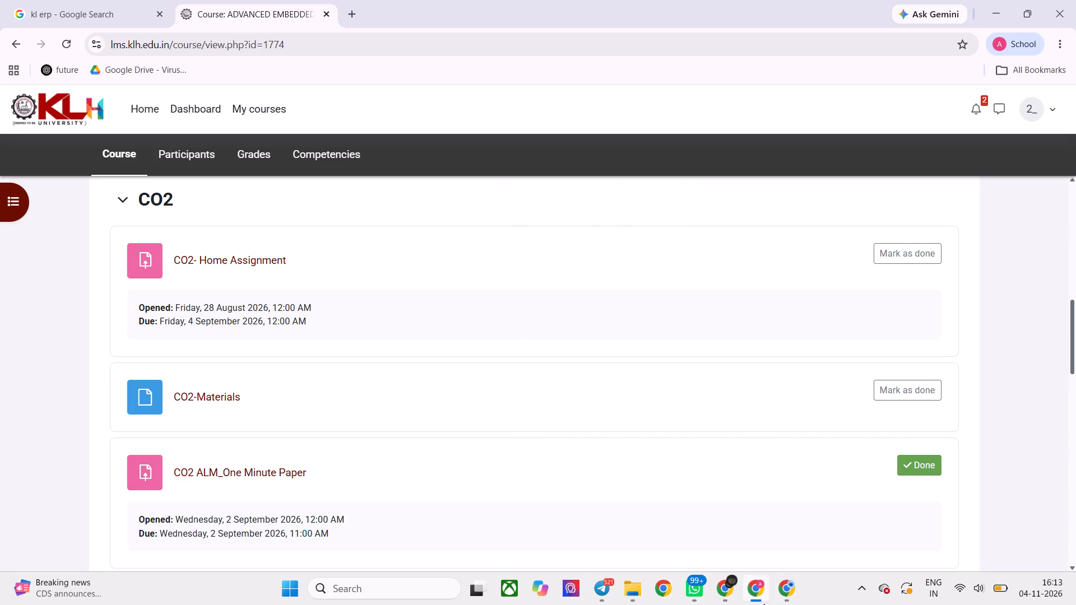
scroll(416, 370, up, 3)
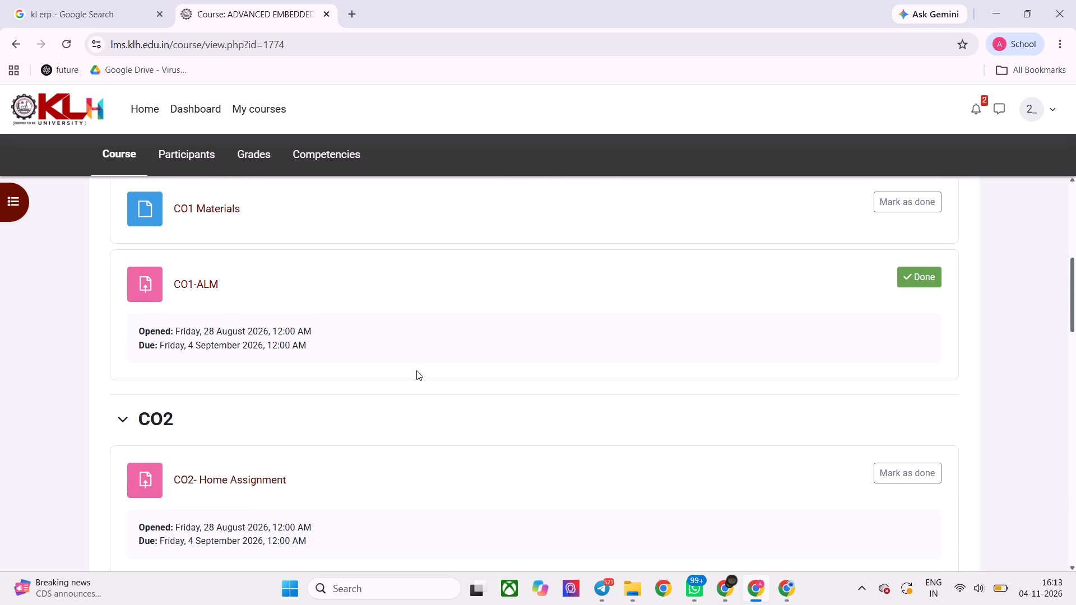
scroll(416, 370, up, 3)
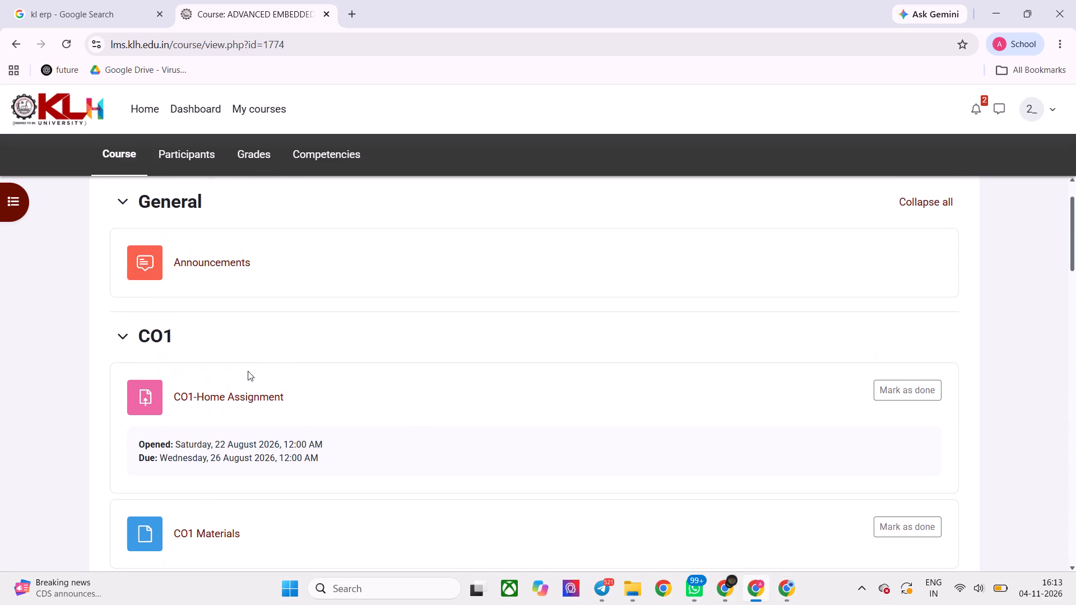
click(216, 404)
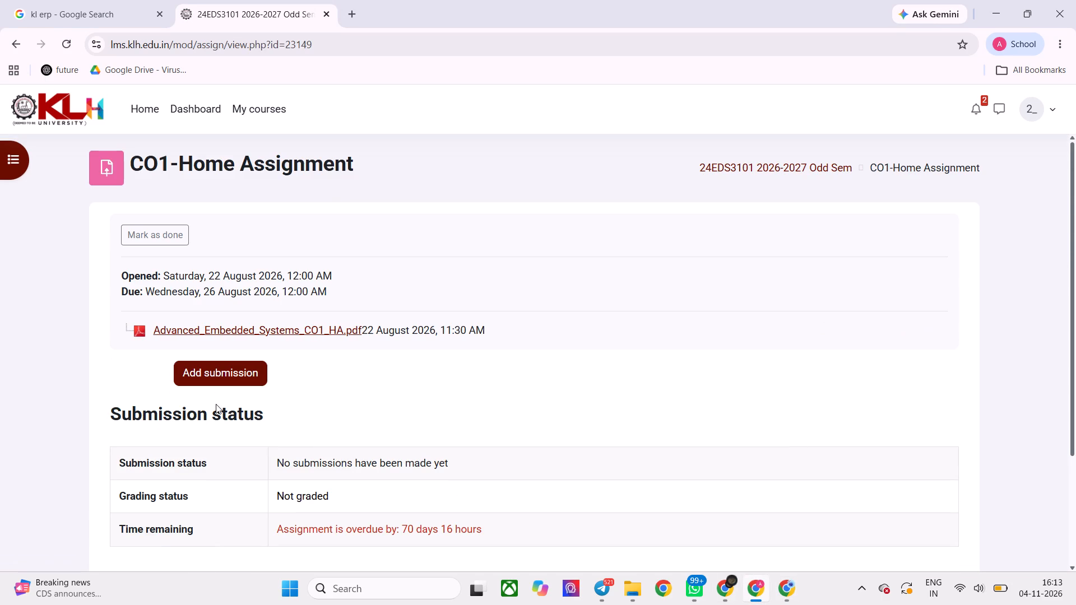
click(226, 373)
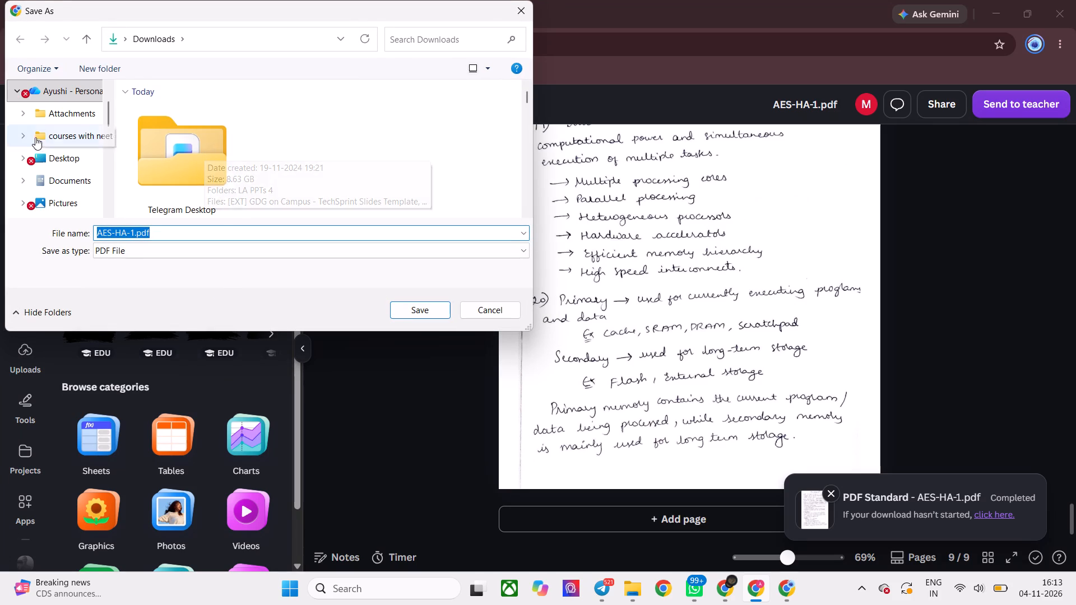
Save the Canva export as AES-HA-1.pdf in the Downloads folder.
scroll(34, 135, up, 8)
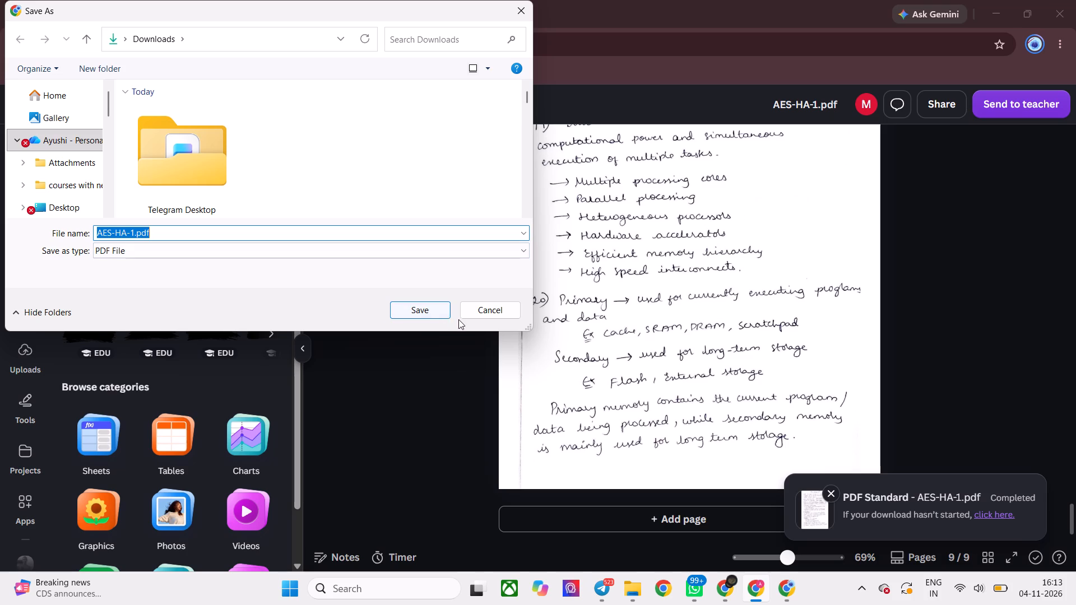
click(433, 310)
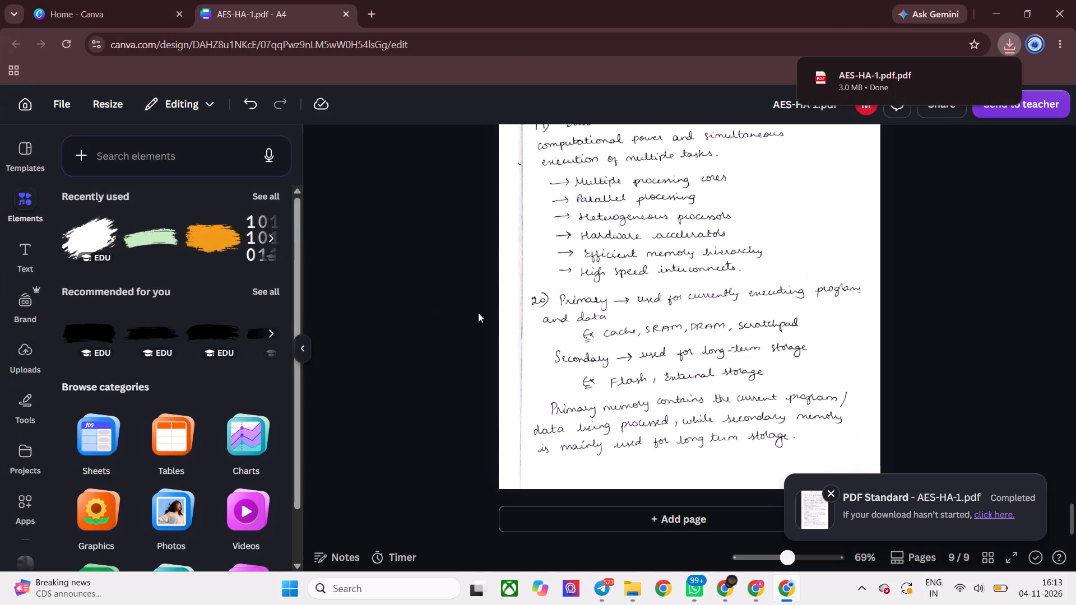
Back in the LMS, upload AES-HA-1.pdf.pdf from Downloads to the CO1-Home Assignment and save the submission.
click(758, 593)
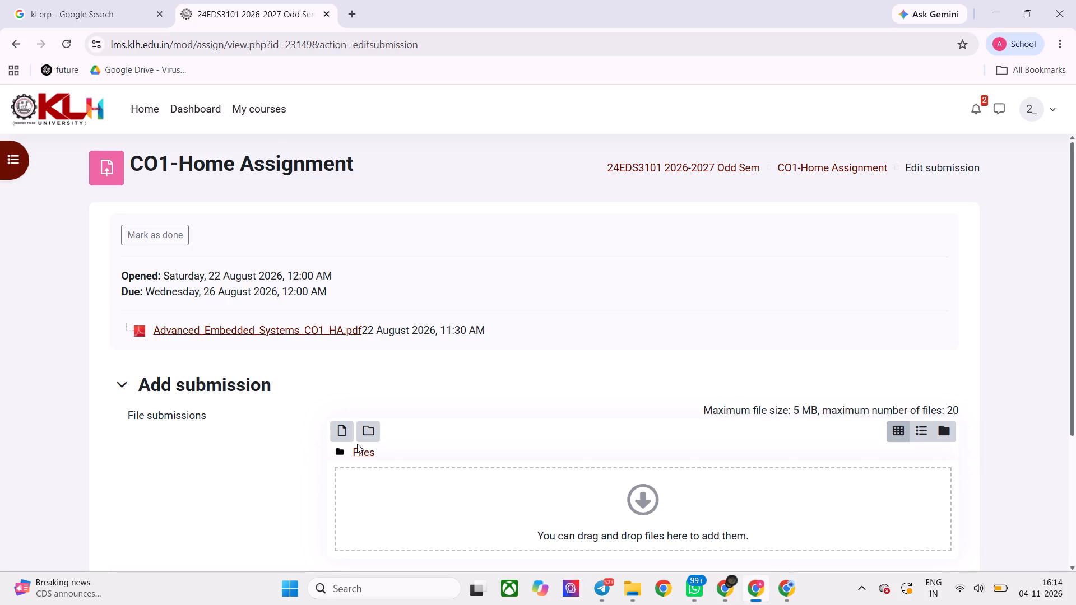
click(358, 451)
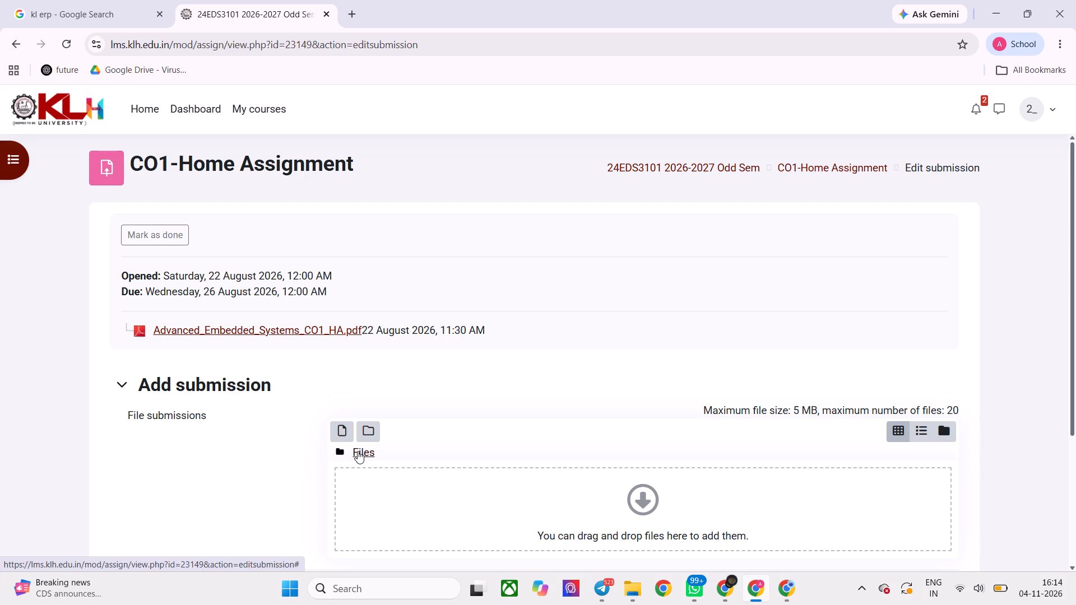
click(344, 435)
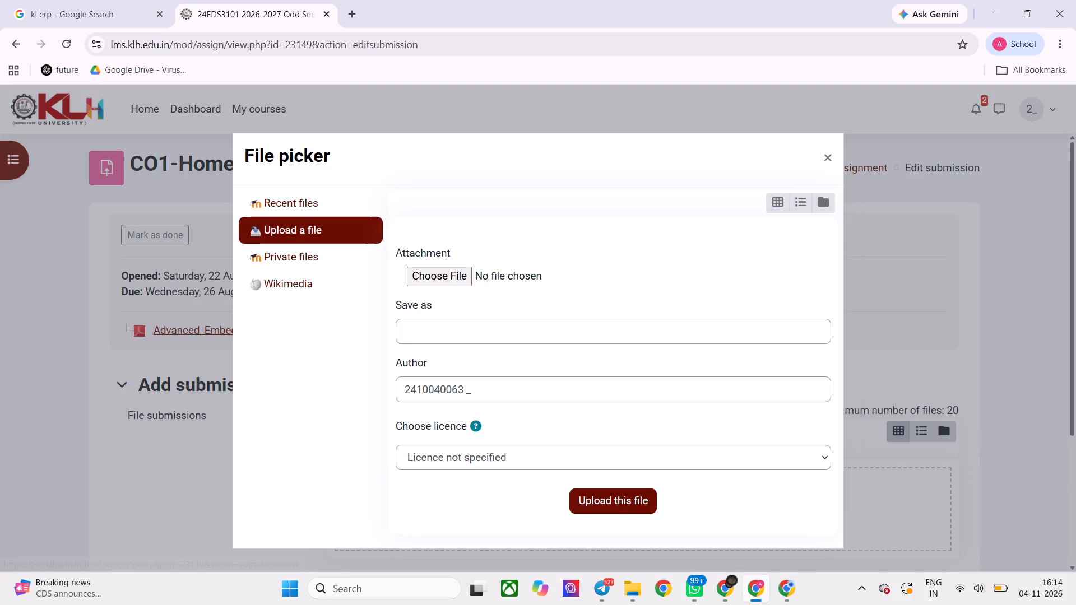
click(437, 275)
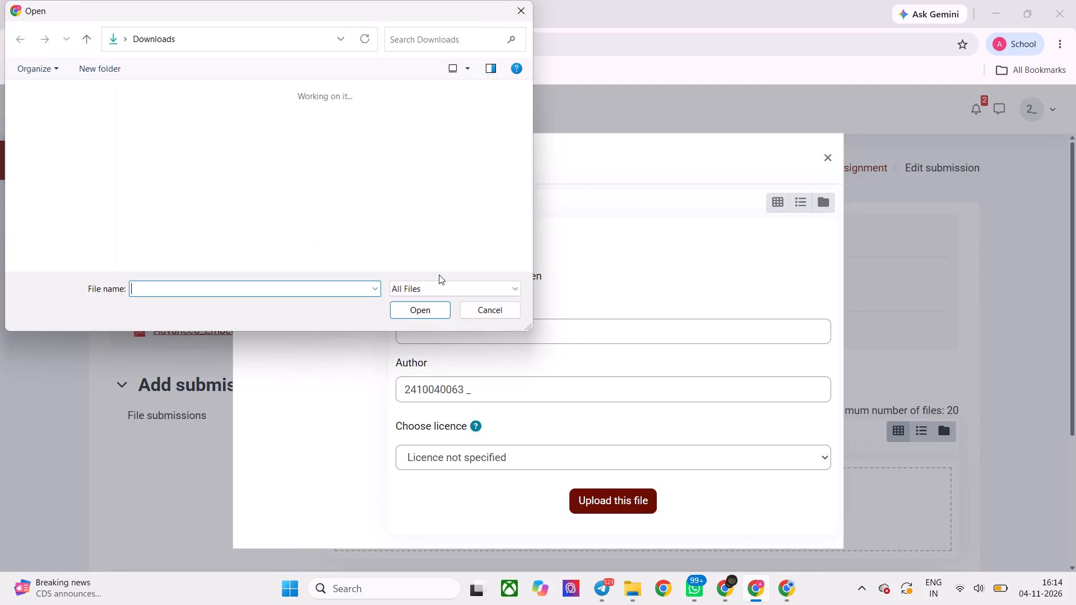
double_click(200, 156)
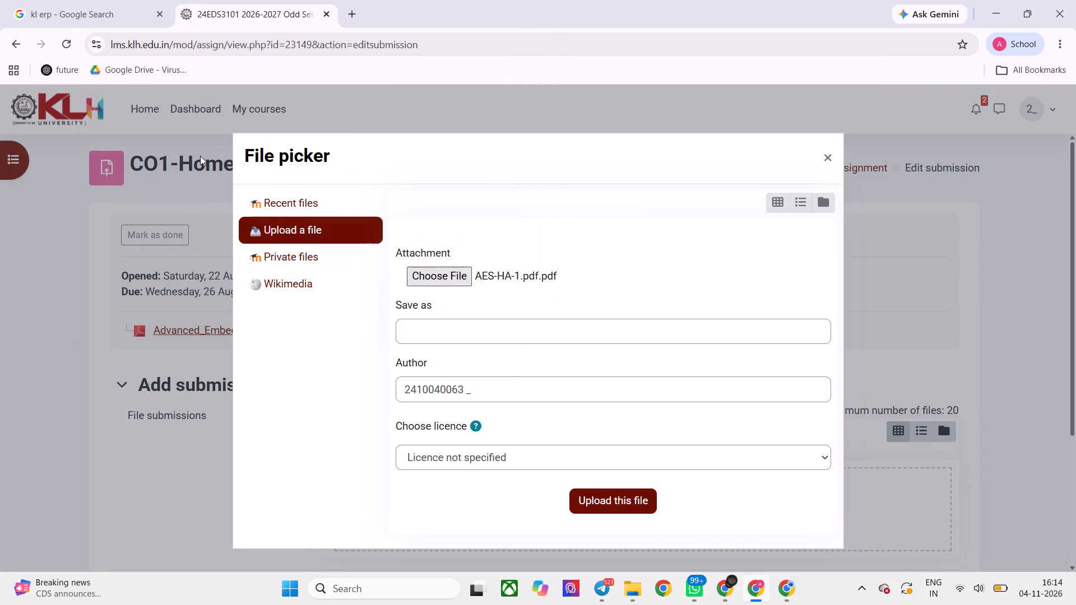
click(629, 501)
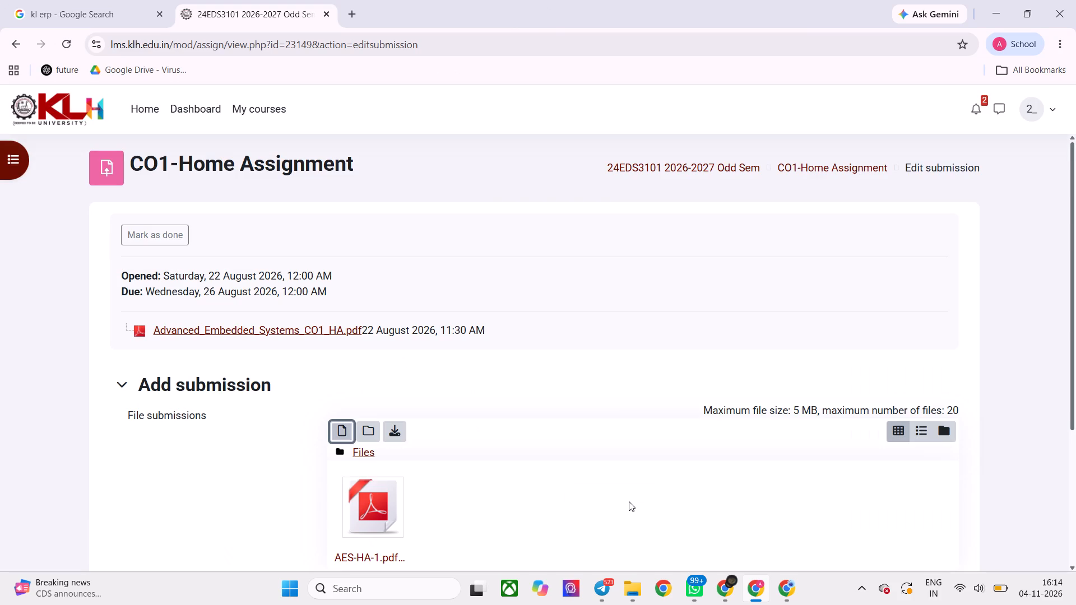
scroll(601, 439, down, 5)
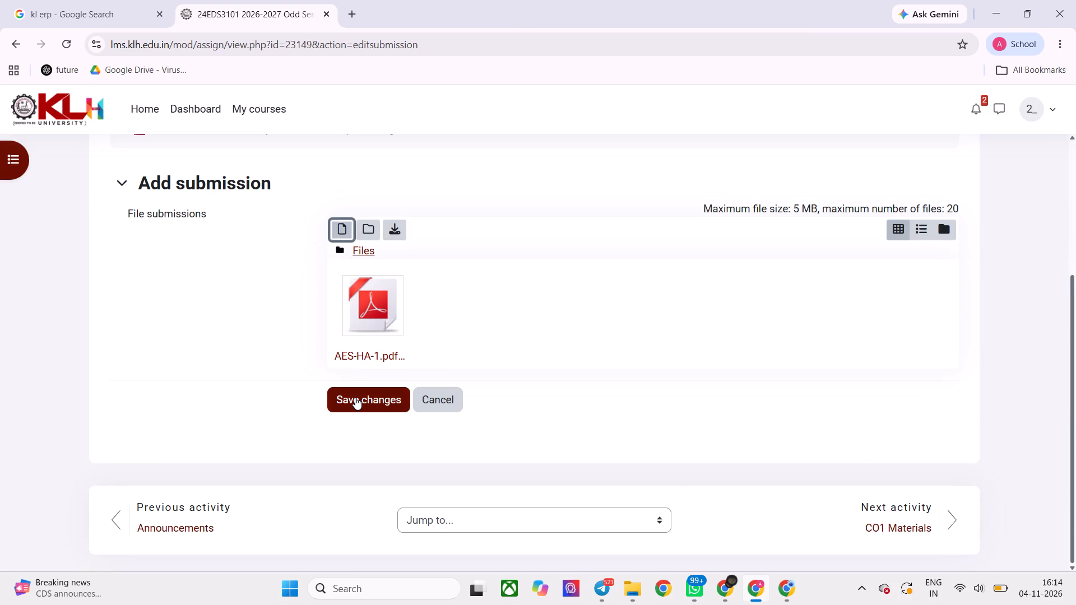
click(355, 399)
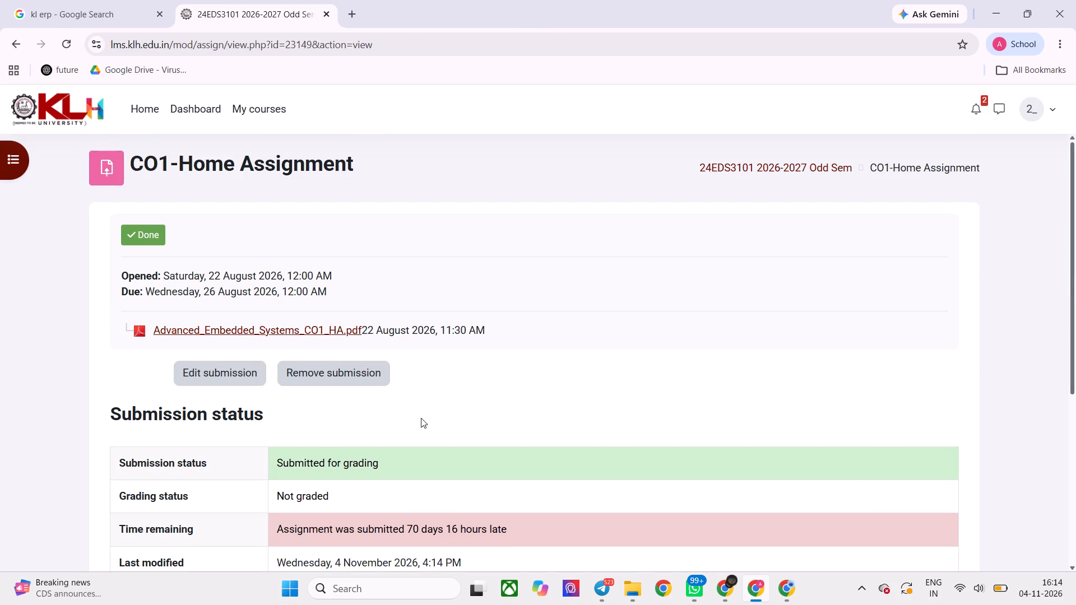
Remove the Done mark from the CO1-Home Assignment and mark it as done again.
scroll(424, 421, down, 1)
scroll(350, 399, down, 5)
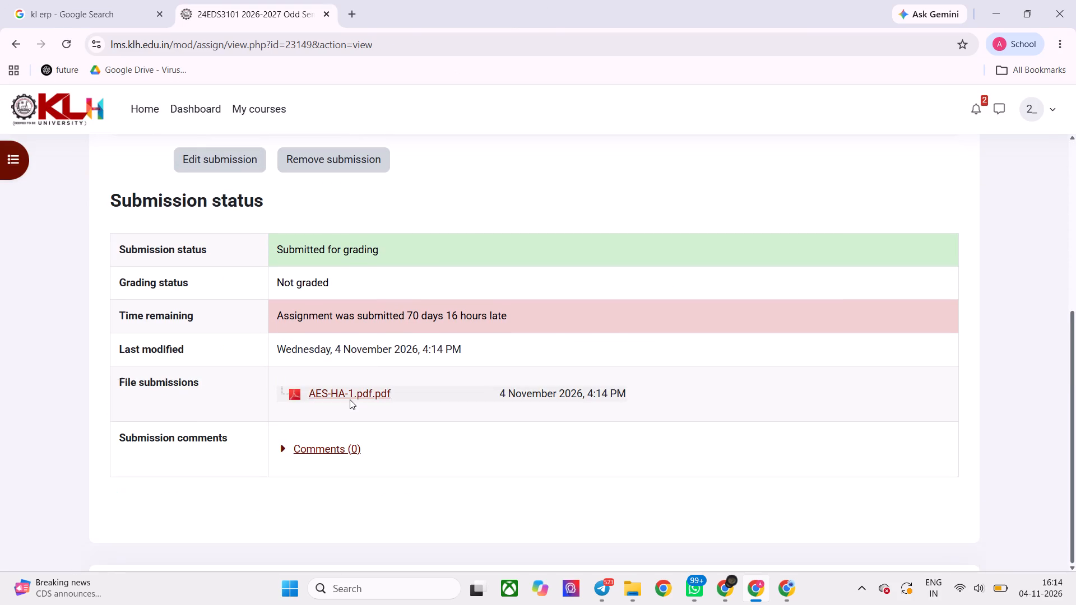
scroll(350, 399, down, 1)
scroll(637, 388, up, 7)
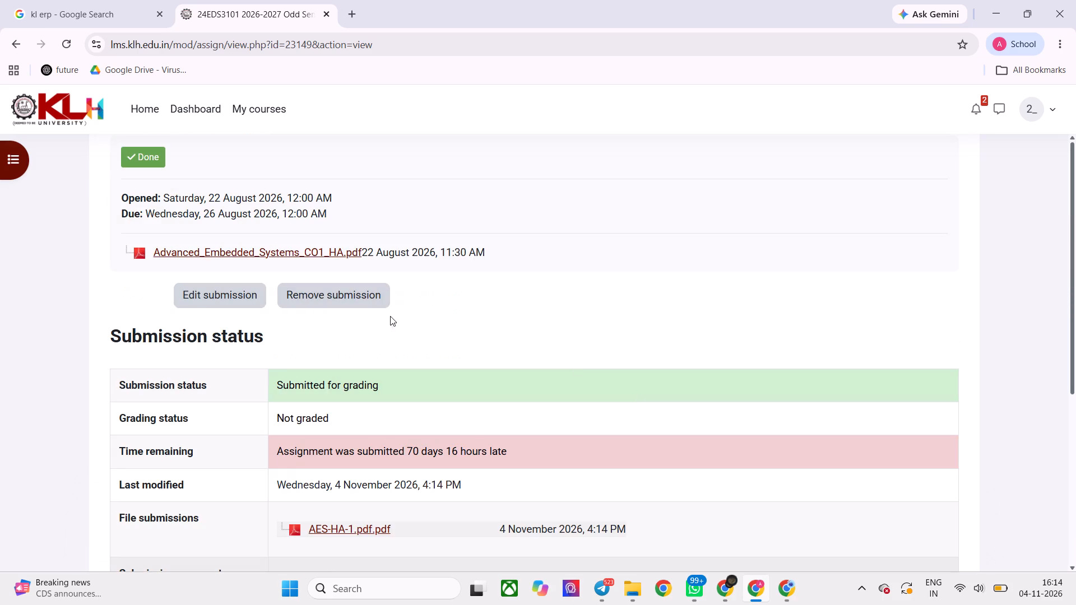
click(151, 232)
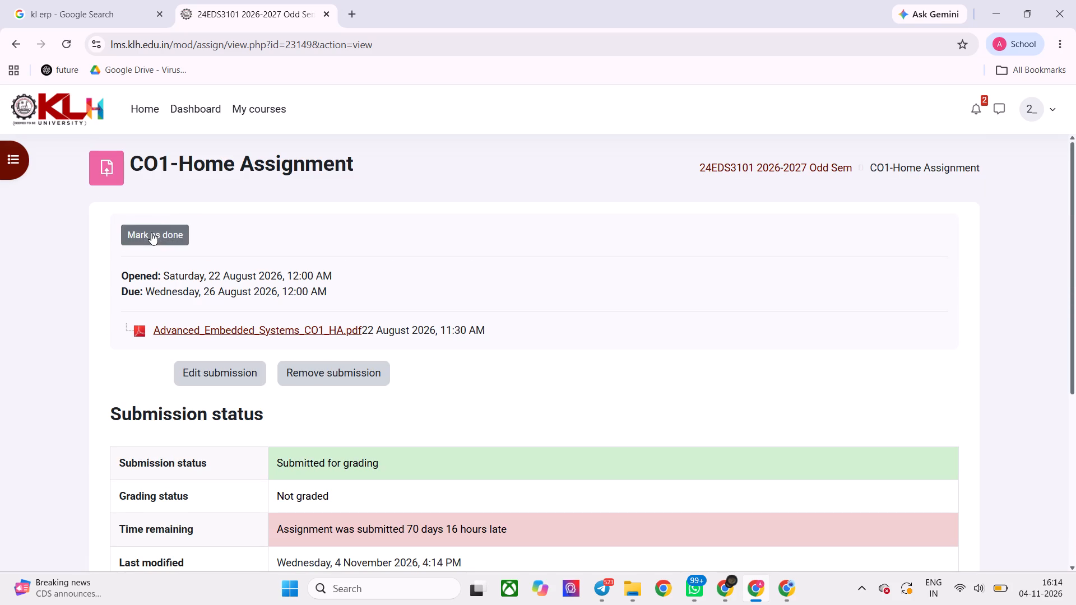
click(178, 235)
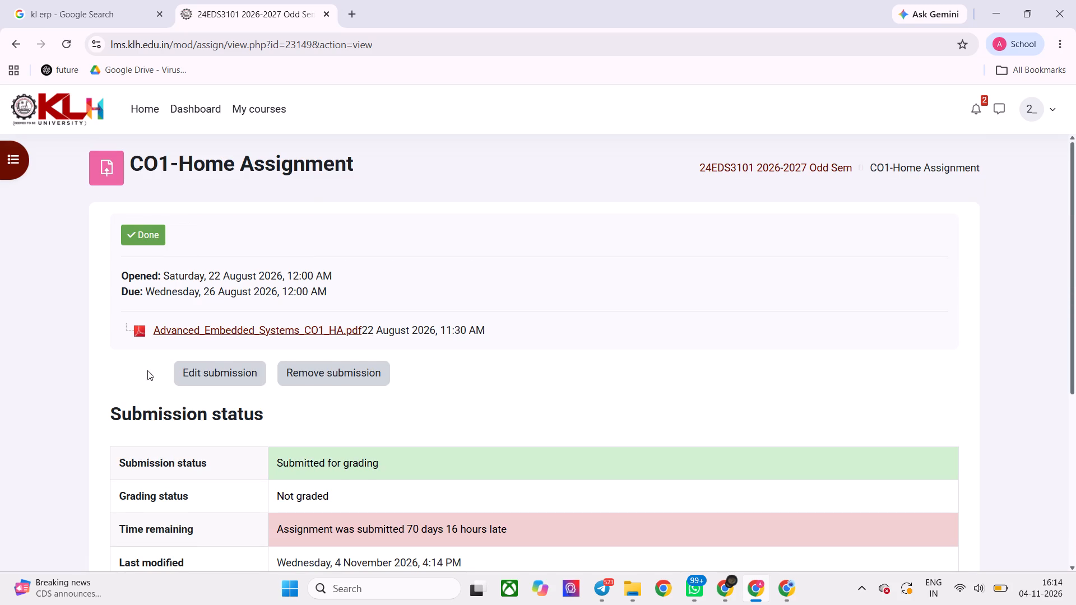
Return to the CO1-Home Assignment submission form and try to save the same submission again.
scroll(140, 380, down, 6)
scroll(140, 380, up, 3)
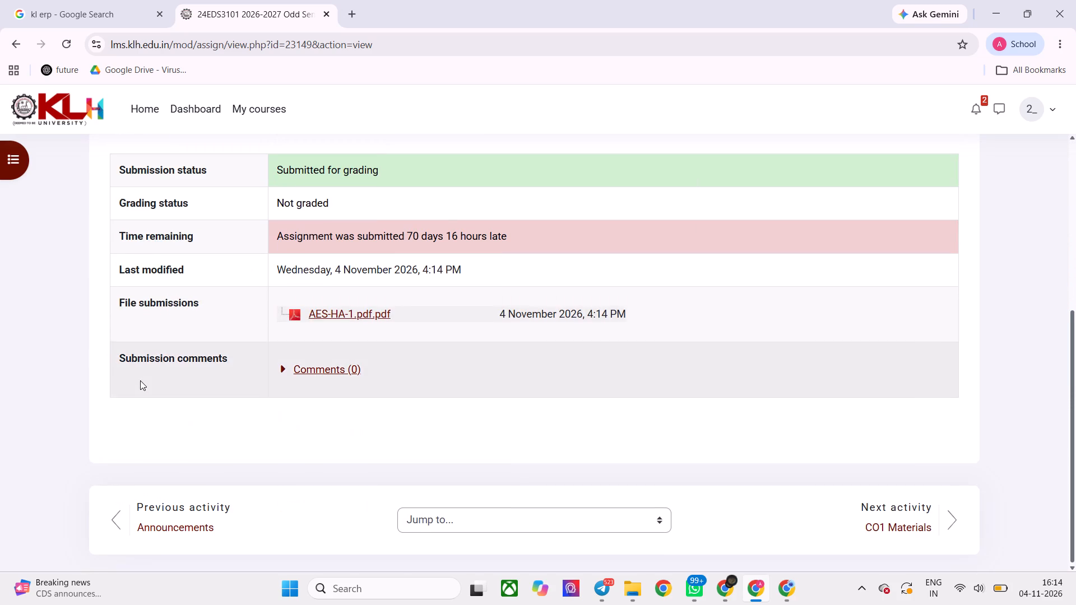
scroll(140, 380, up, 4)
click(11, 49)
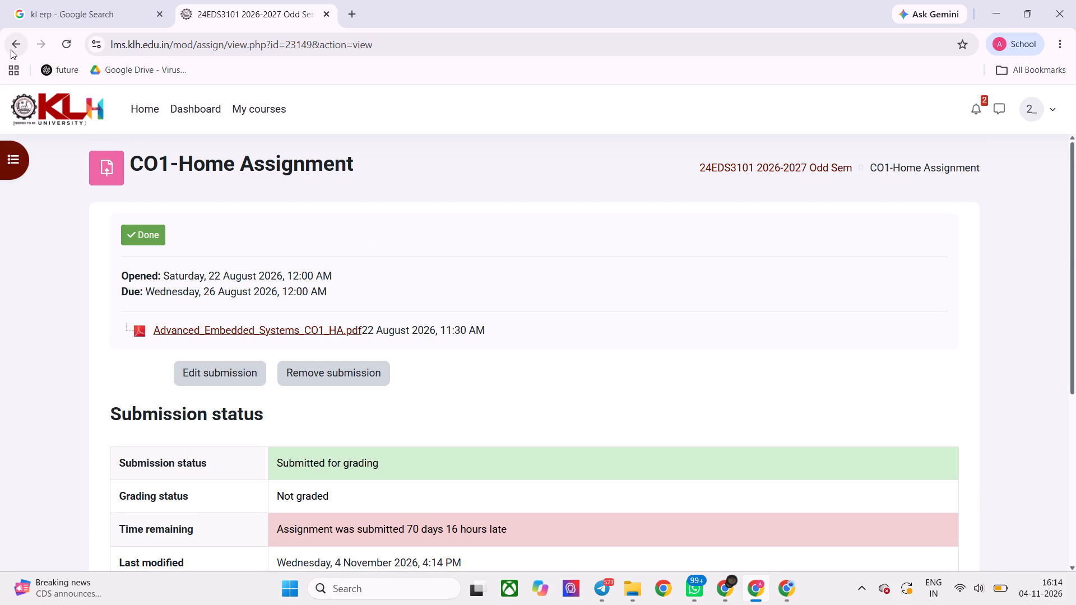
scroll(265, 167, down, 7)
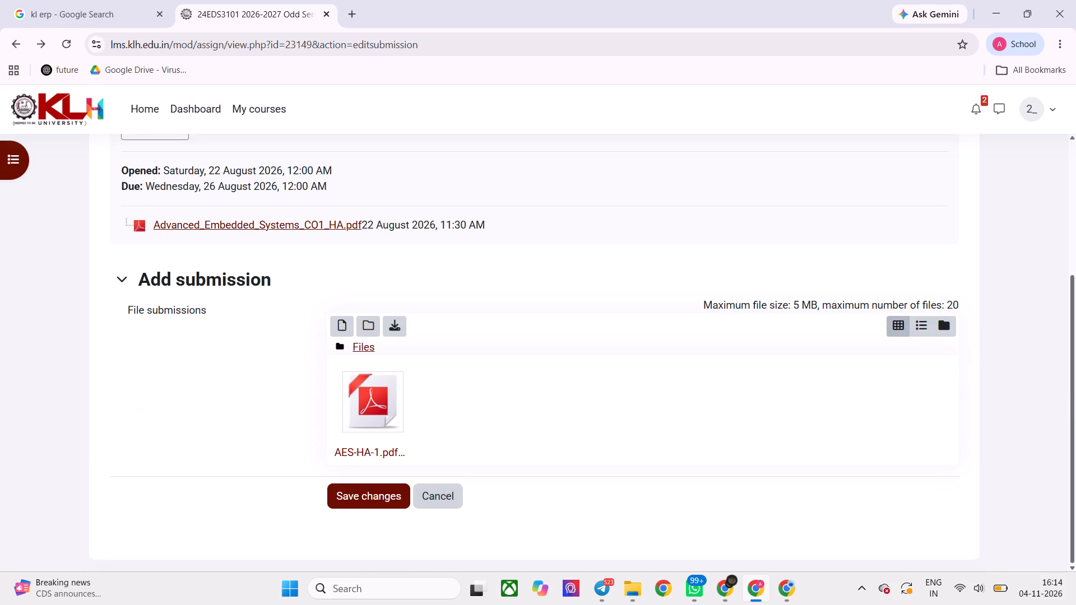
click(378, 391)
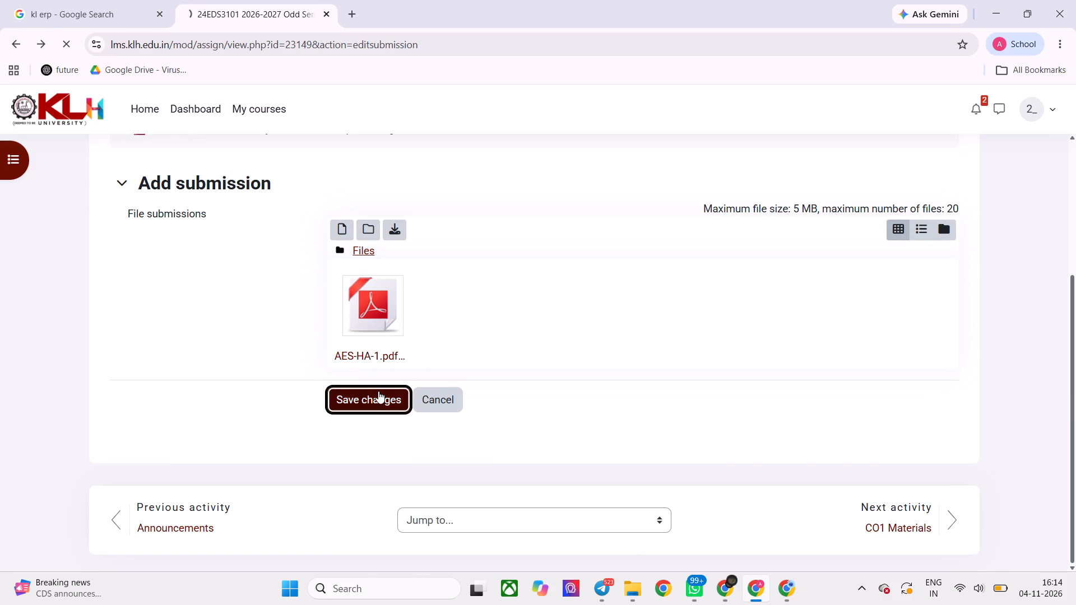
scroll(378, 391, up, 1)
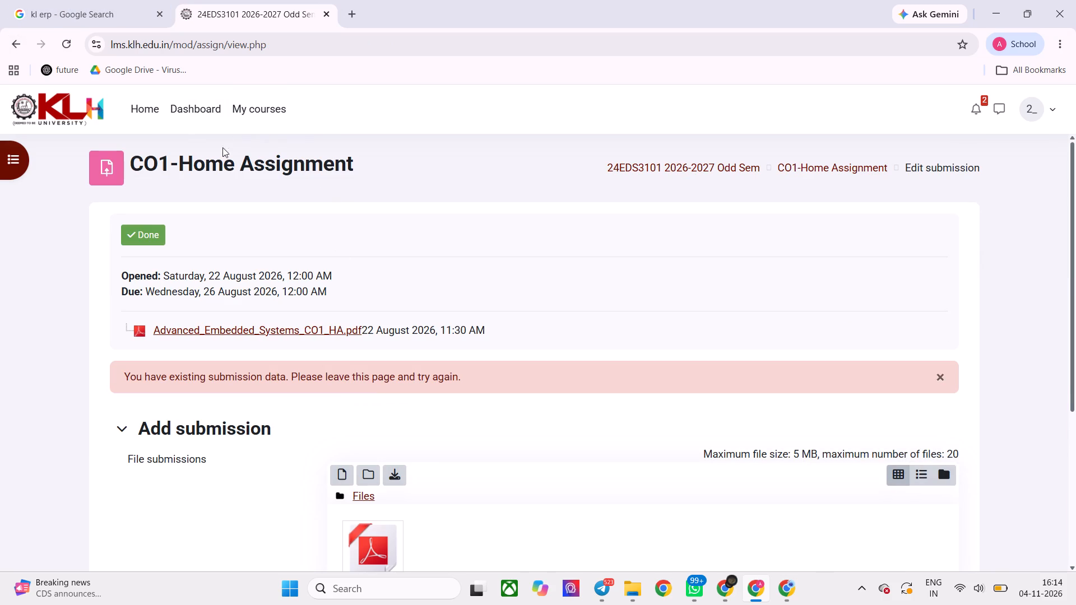
Open the LMS dashboard and look through the timeline of due assignments.
click(205, 109)
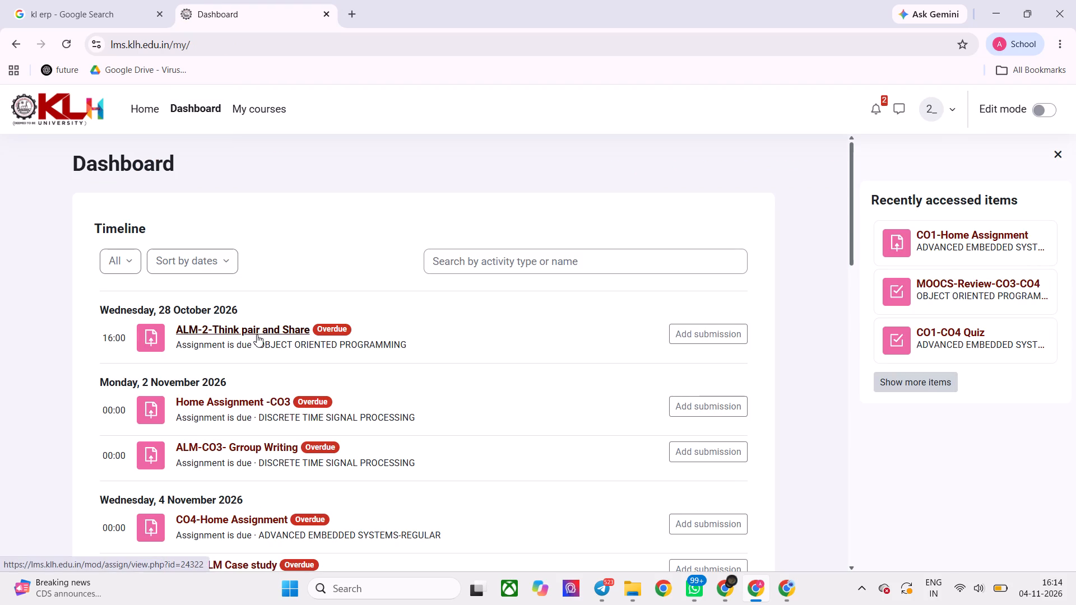
scroll(257, 334, down, 3)
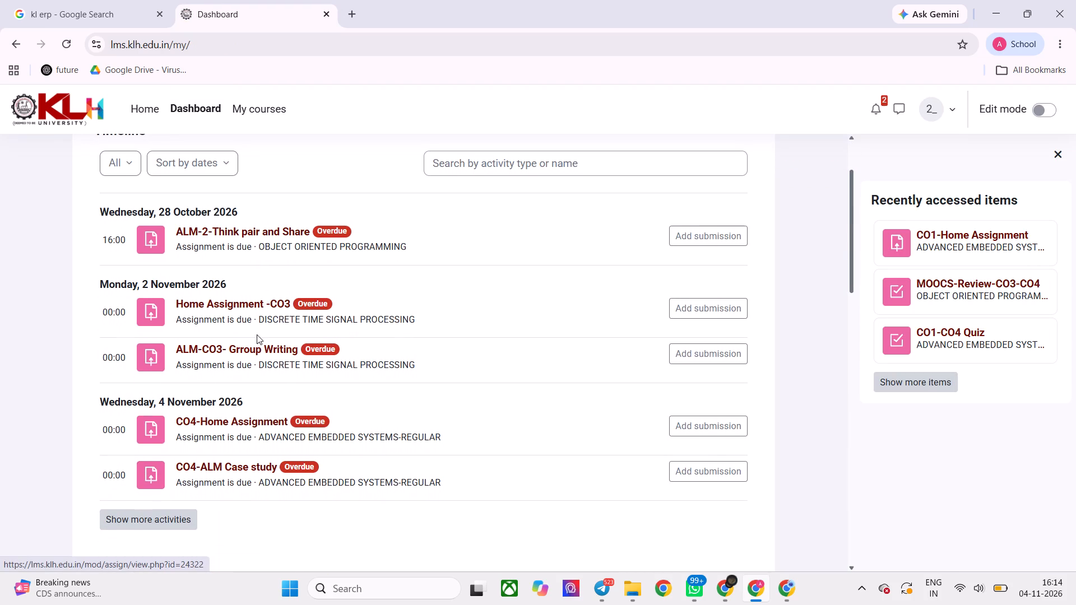
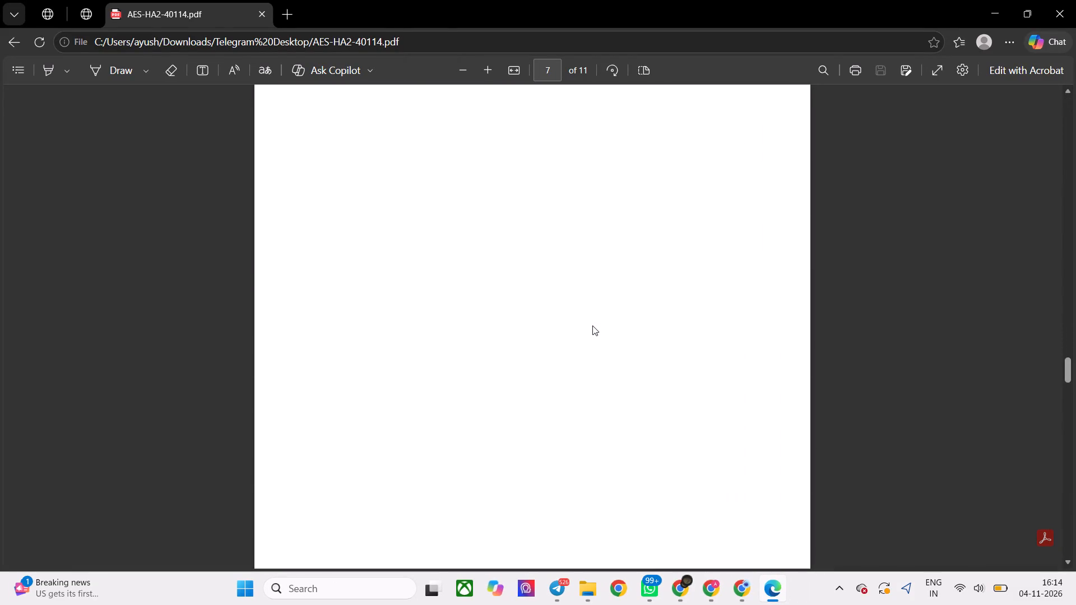
Look back through the handwritten answers in AES-HA2-40114.pdf up to its first page.
scroll(592, 325, up, 9)
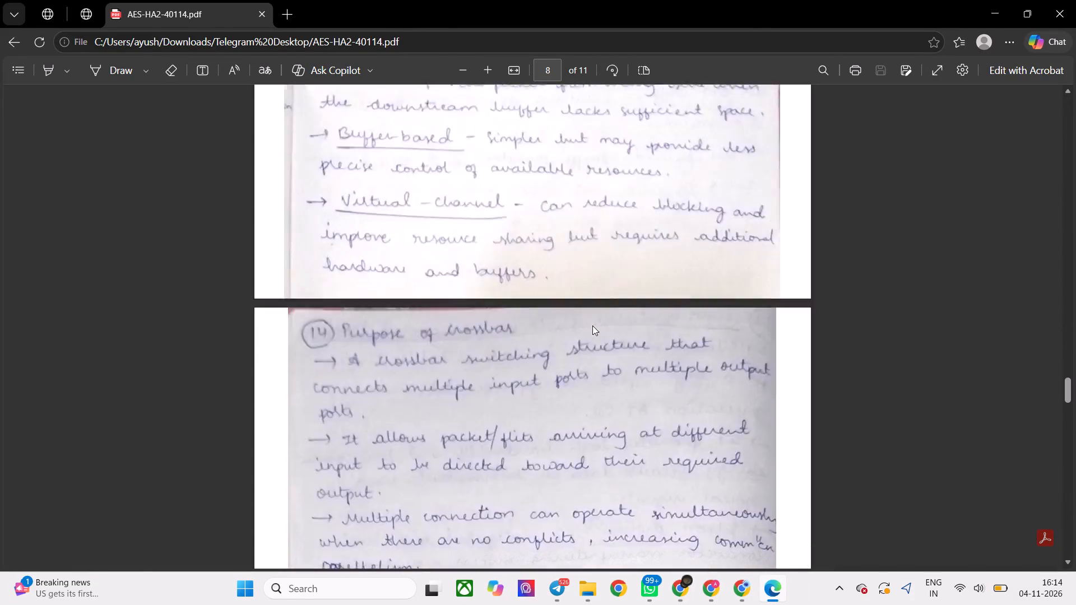
scroll(592, 325, up, 18)
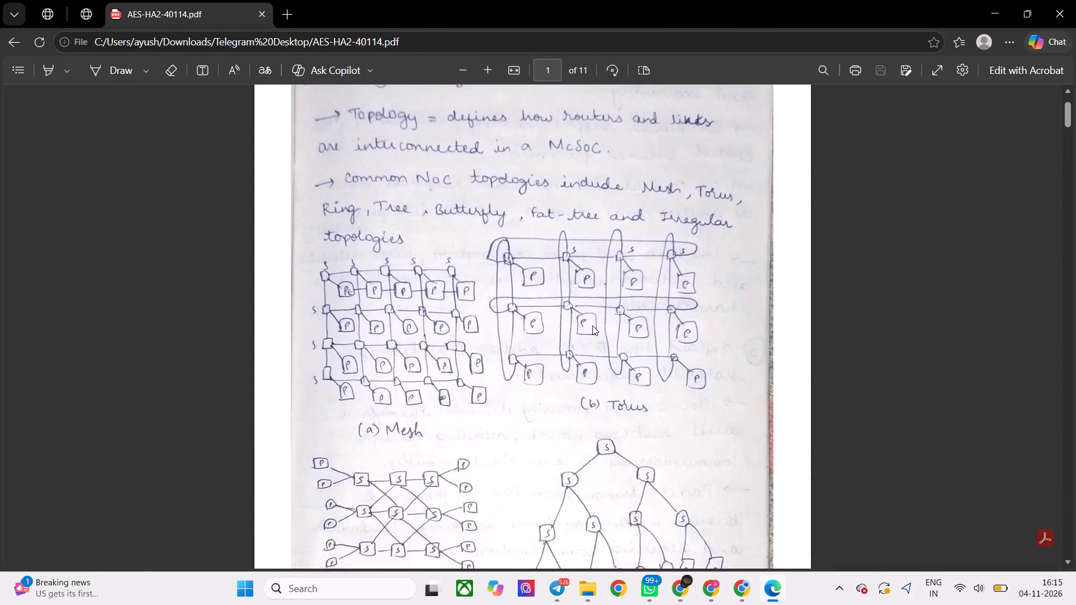
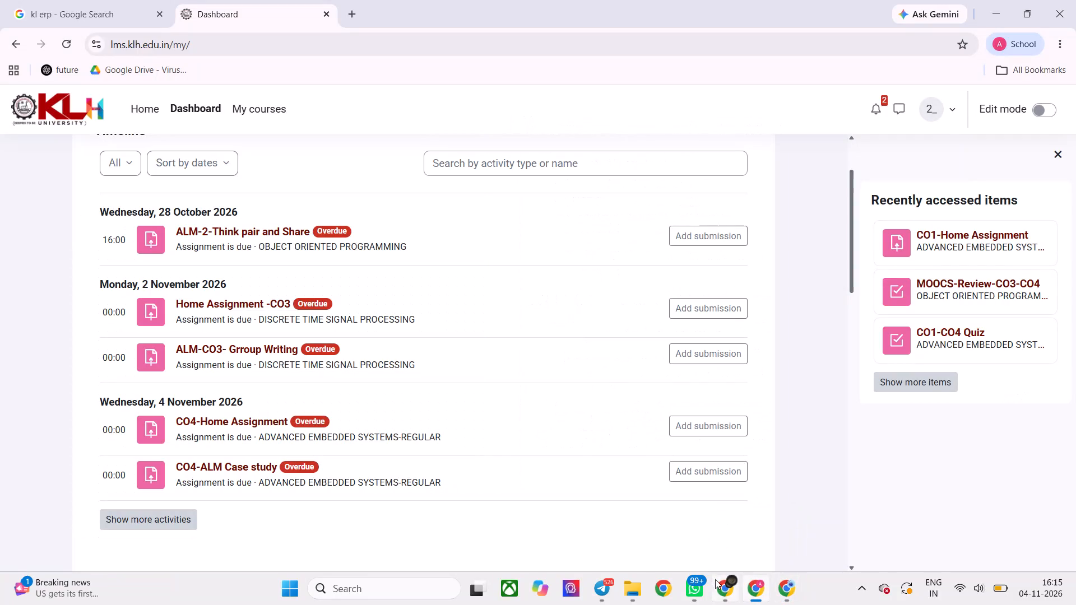
Switch to the Canva home page and upload AES-HA2.pdf from the Telegram Desktop folder.
click(789, 589)
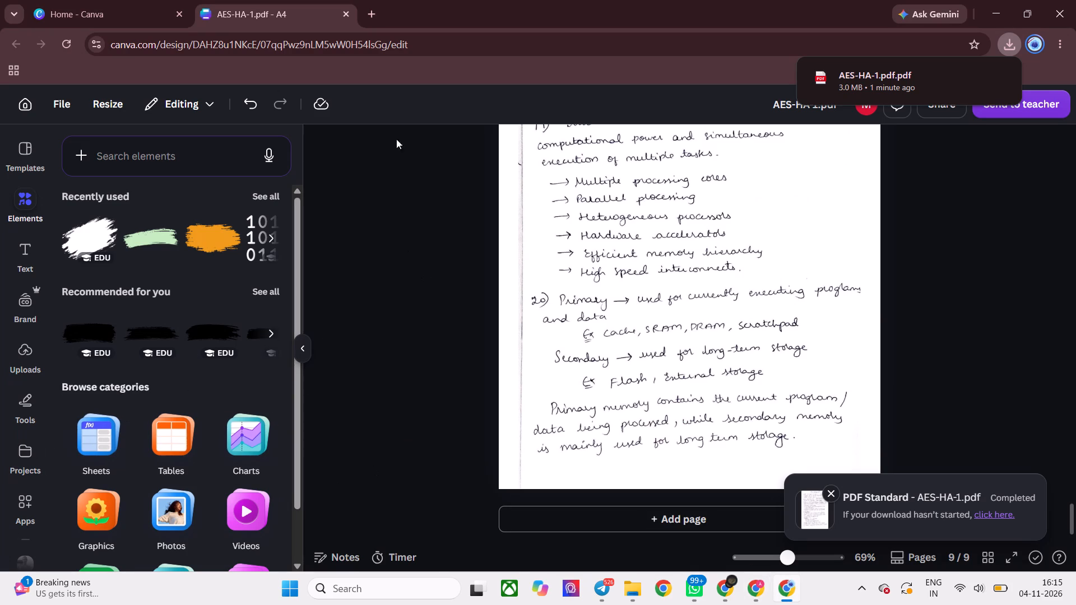
click(137, 0)
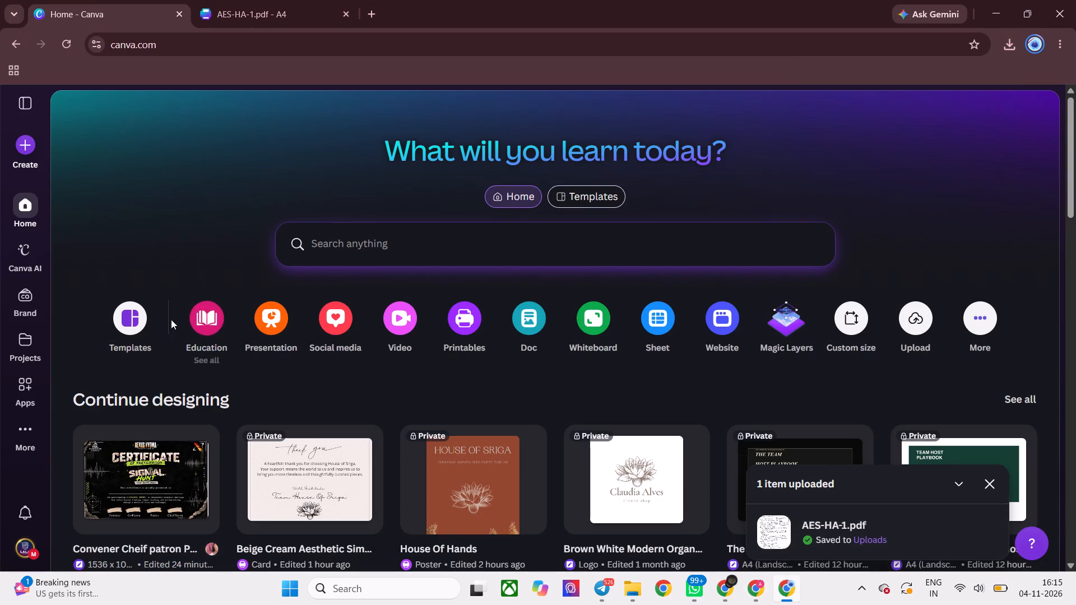
click(923, 327)
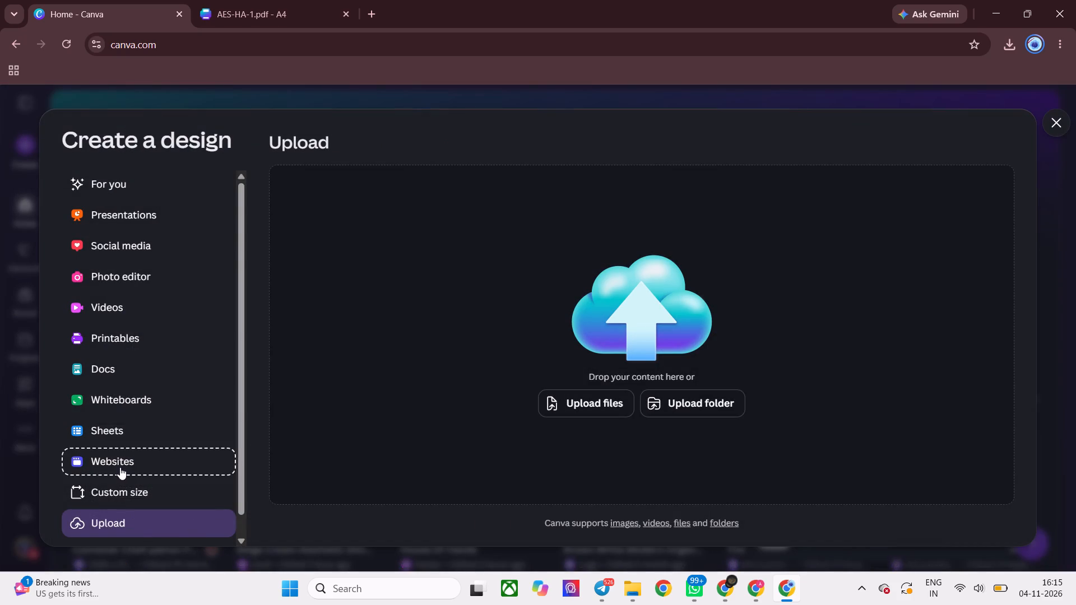
click(140, 520)
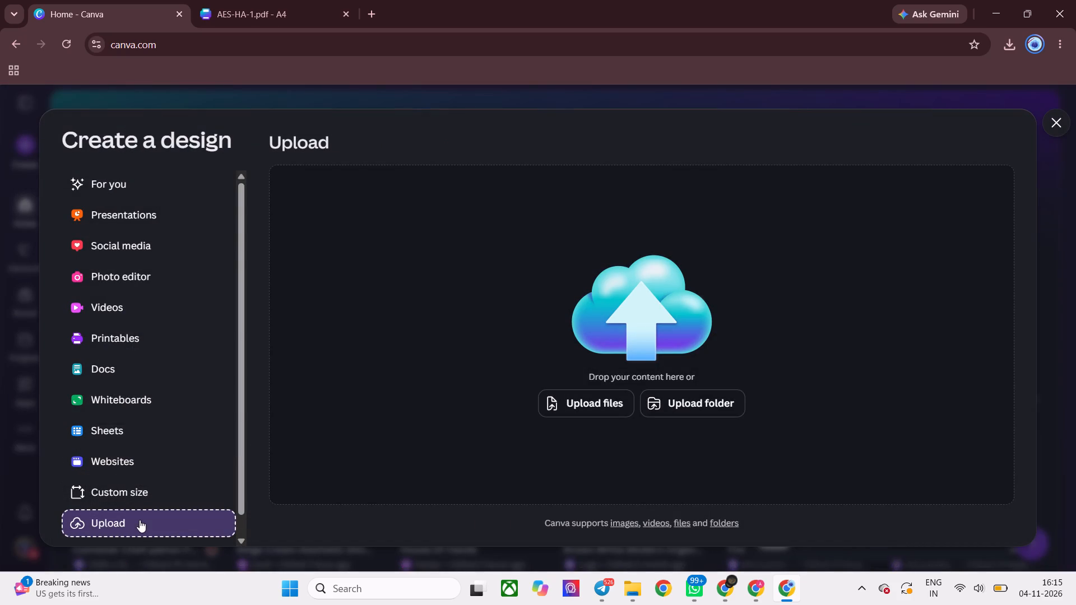
click(612, 393)
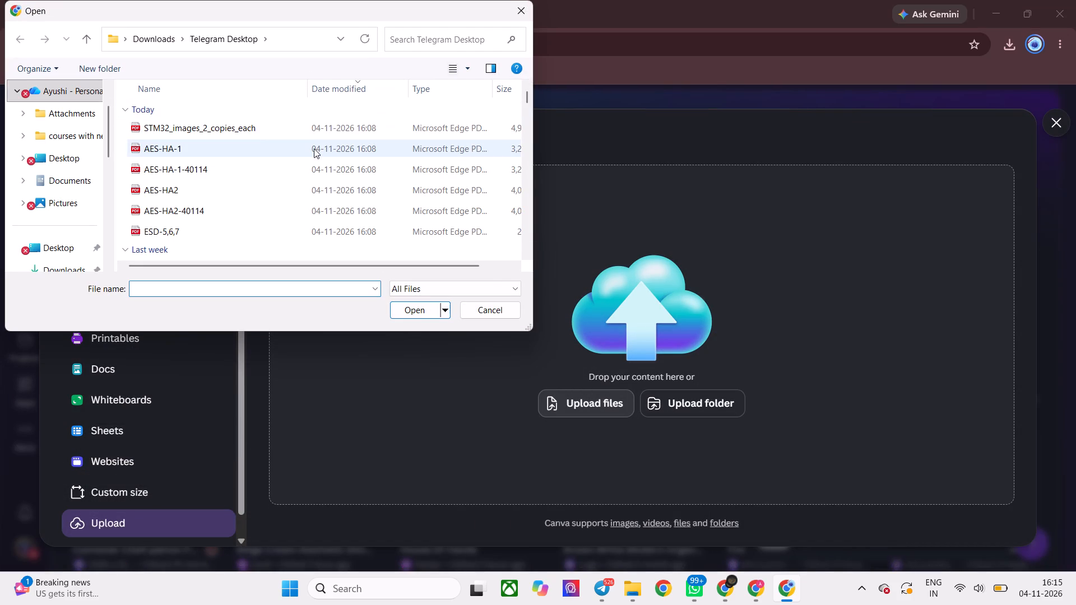
double_click(316, 186)
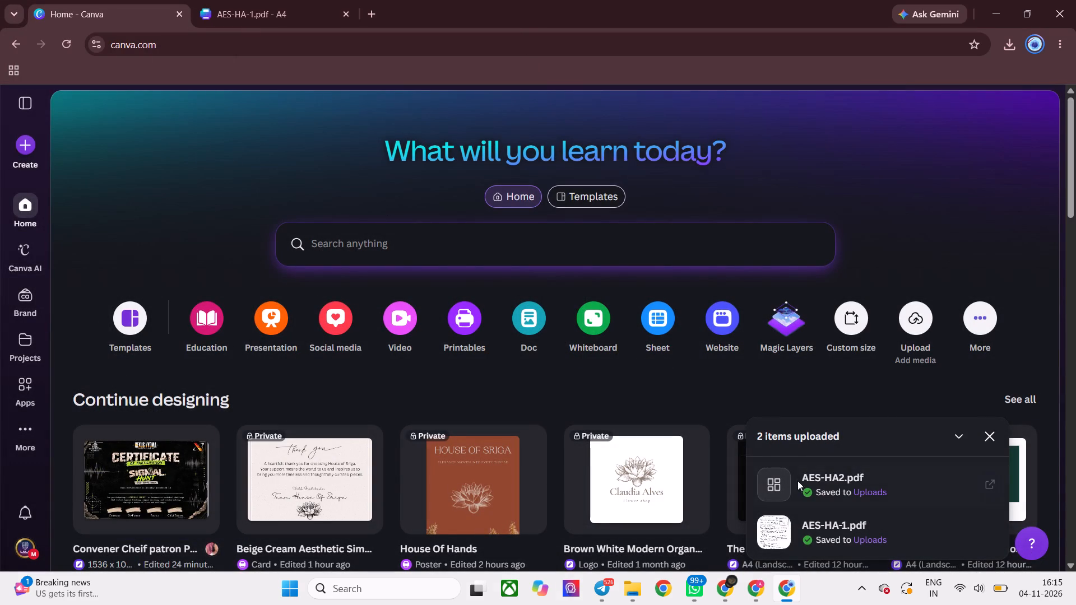
Open the uploaded AES-HA2.pdf as a design in the editor at its first page.
click(784, 488)
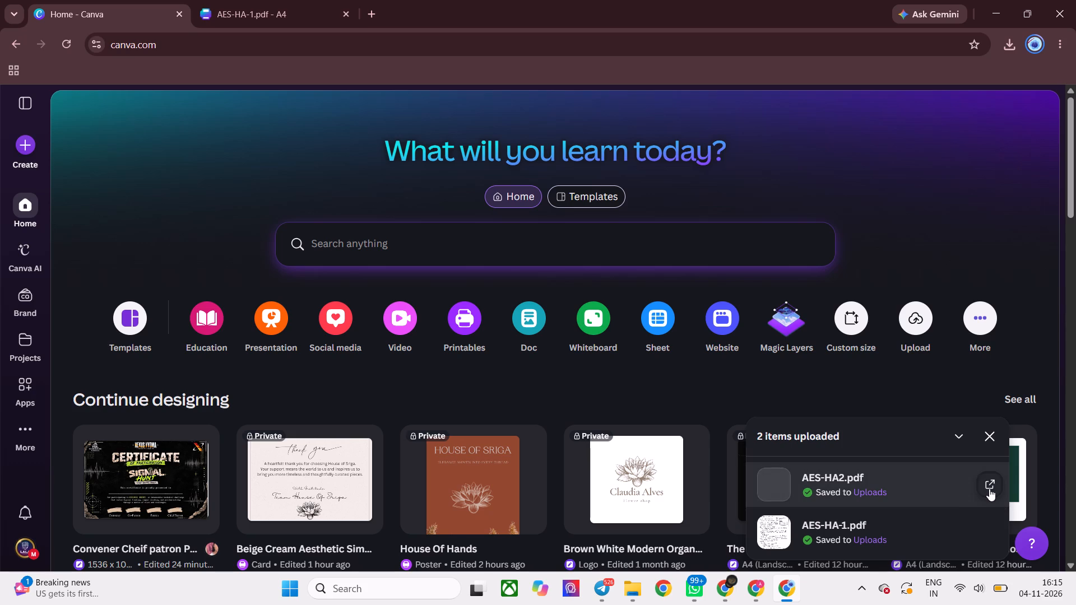
click(987, 485)
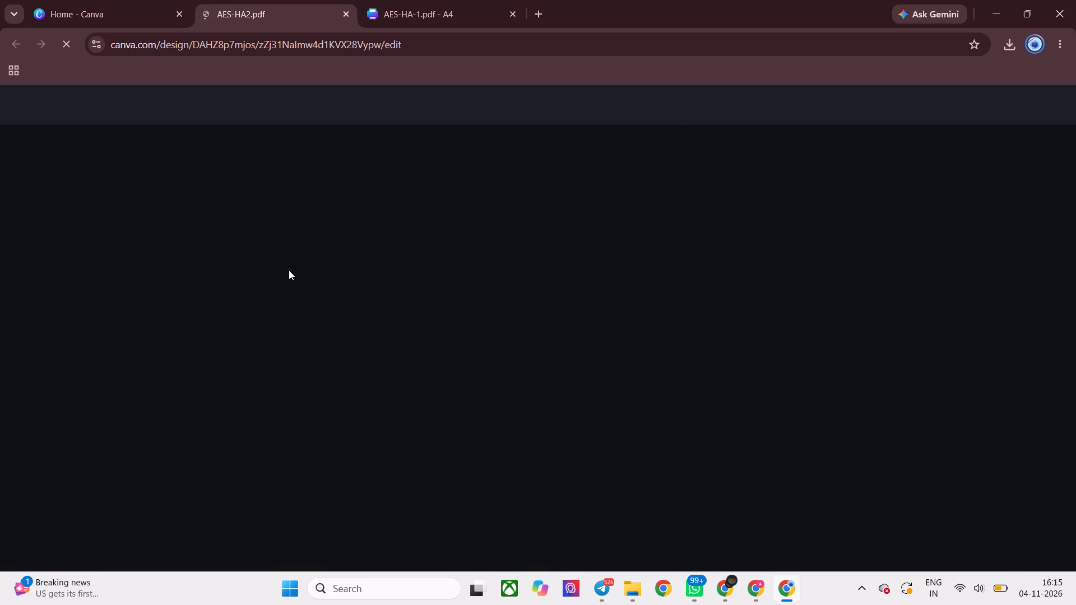
scroll(358, 311, up, 8)
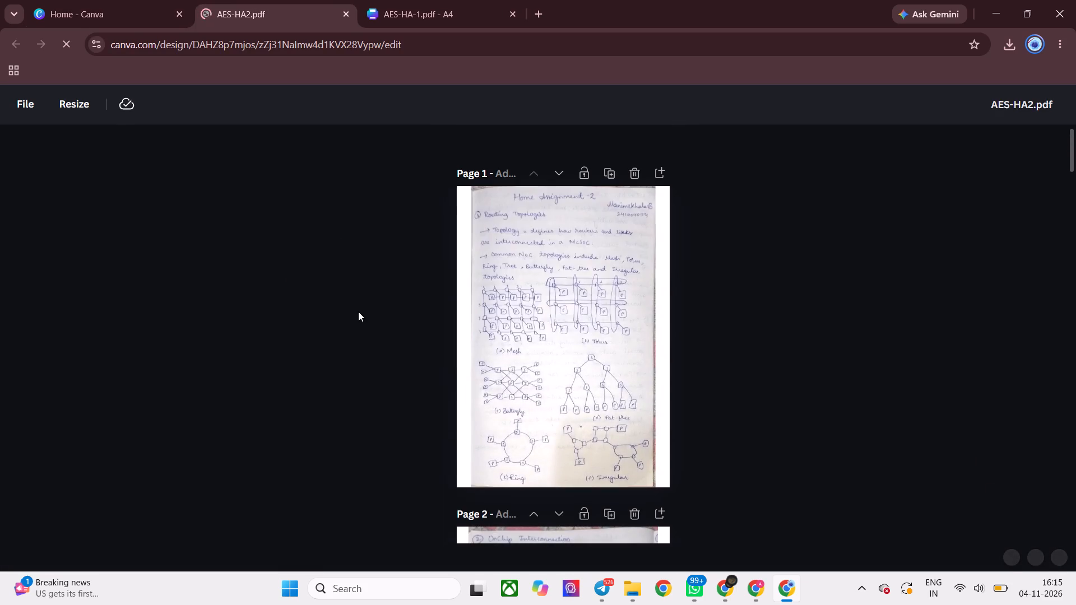
Look through the editing modes, elements and text options for a tool that can erase handwriting on page 1 of AES-HA2.pdf.
scroll(358, 311, left, 6)
scroll(358, 311, right, 2)
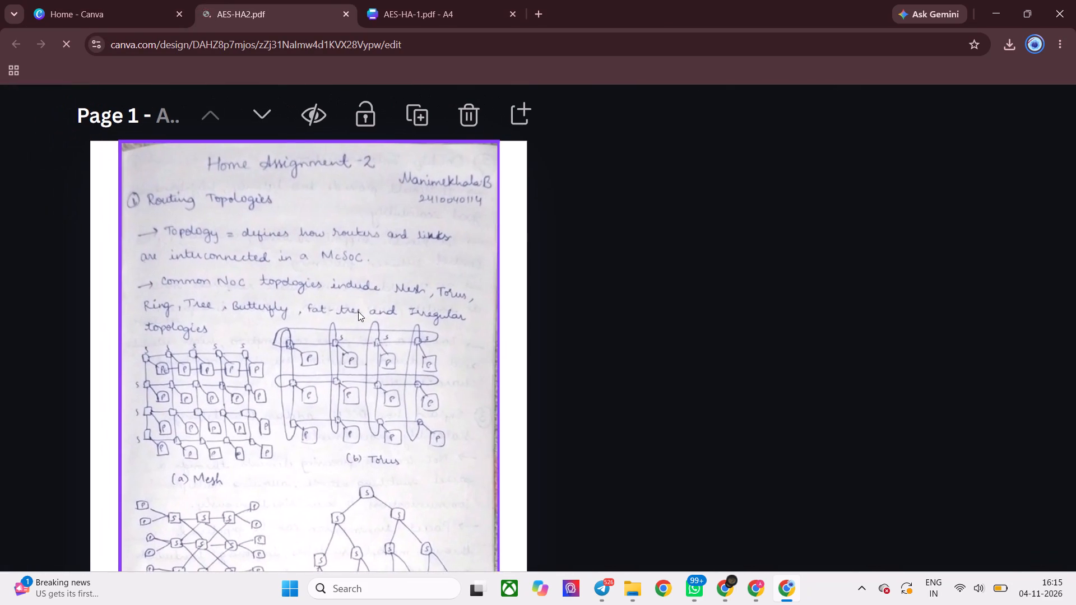
scroll(358, 311, right, 2)
click(153, 253)
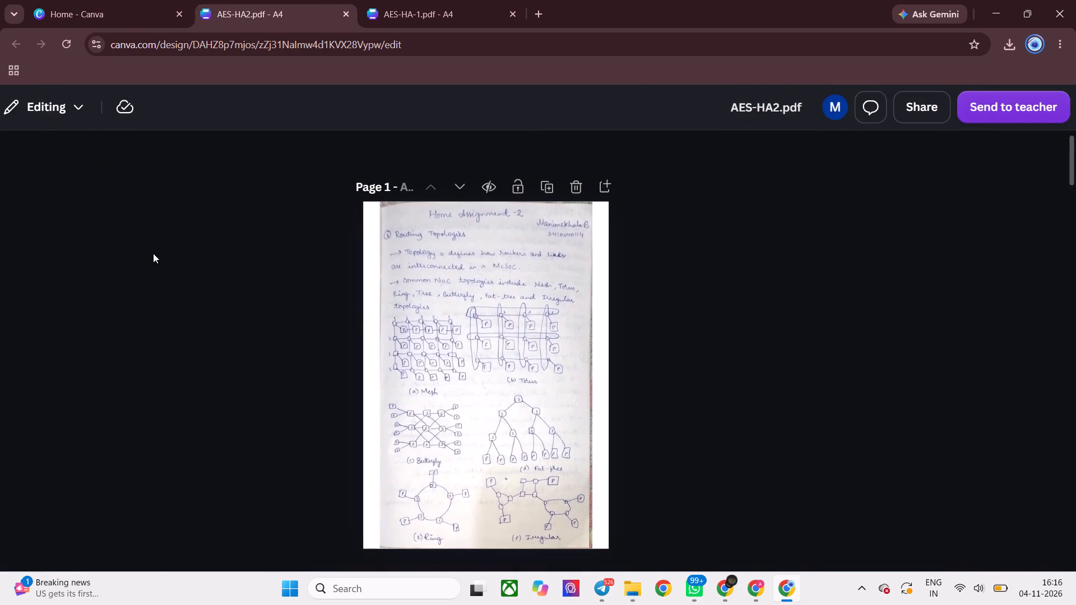
scroll(153, 253, right, 3)
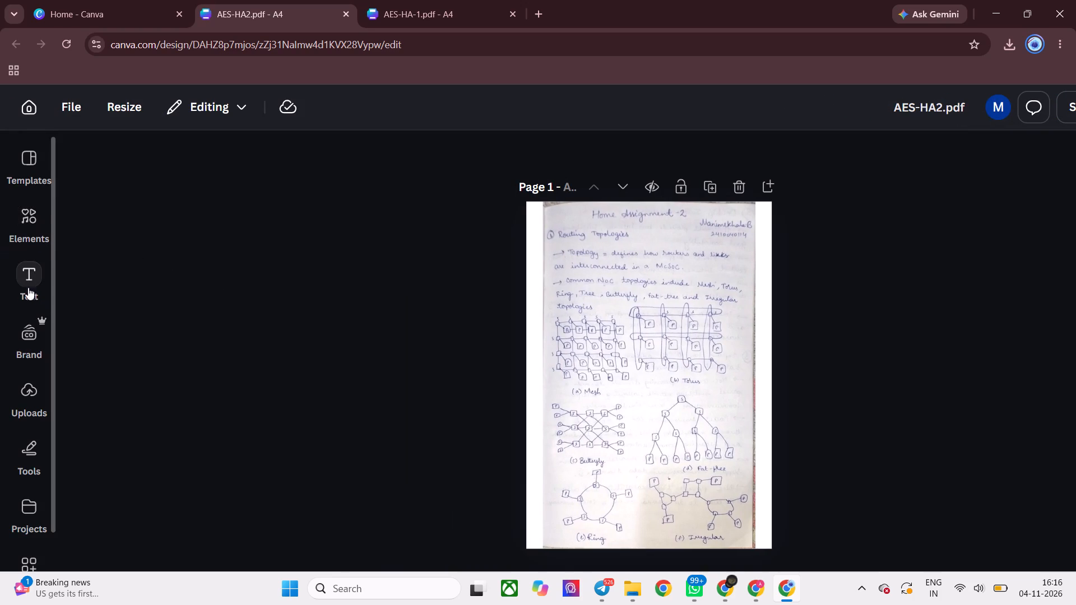
click(207, 103)
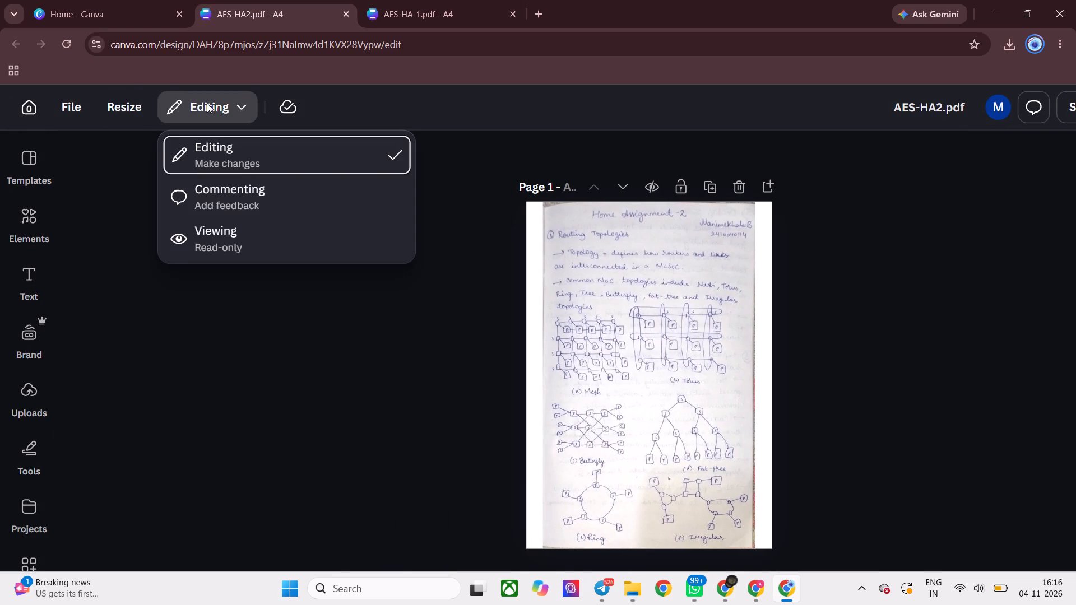
click(250, 327)
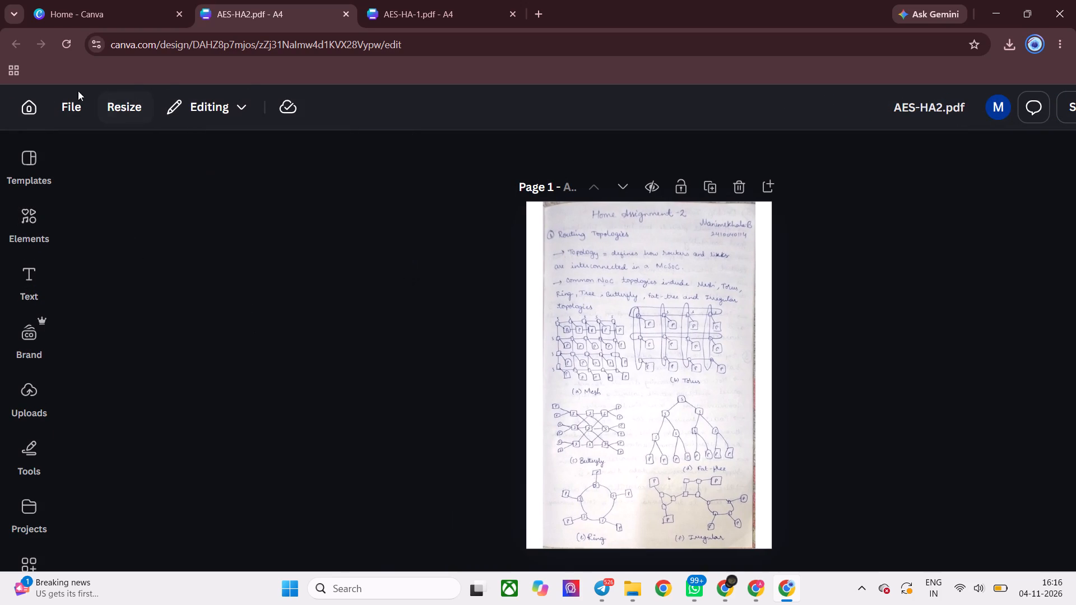
click(32, 220)
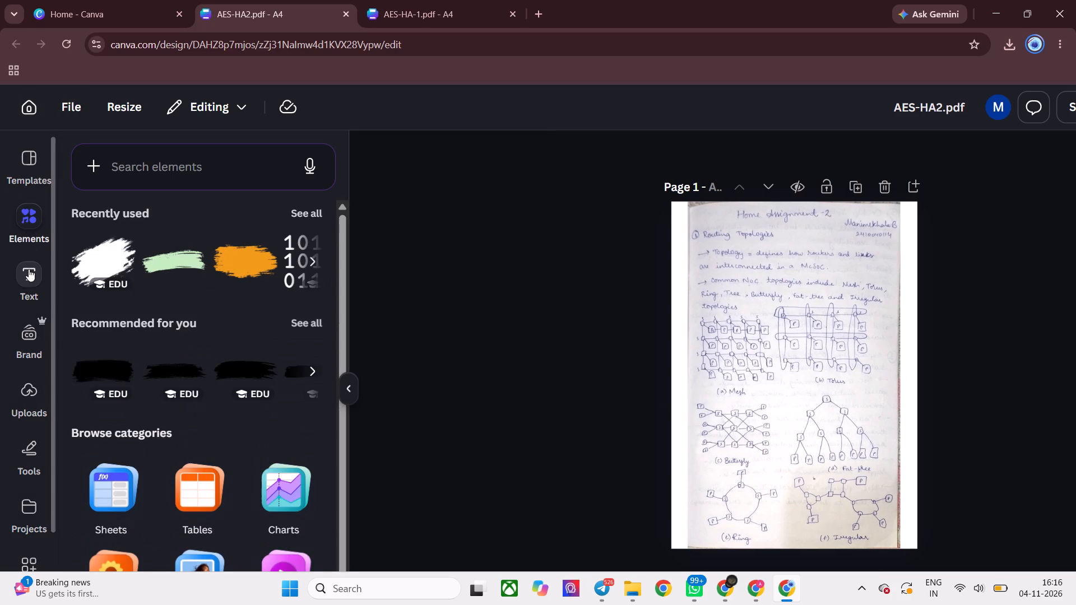
click(29, 269)
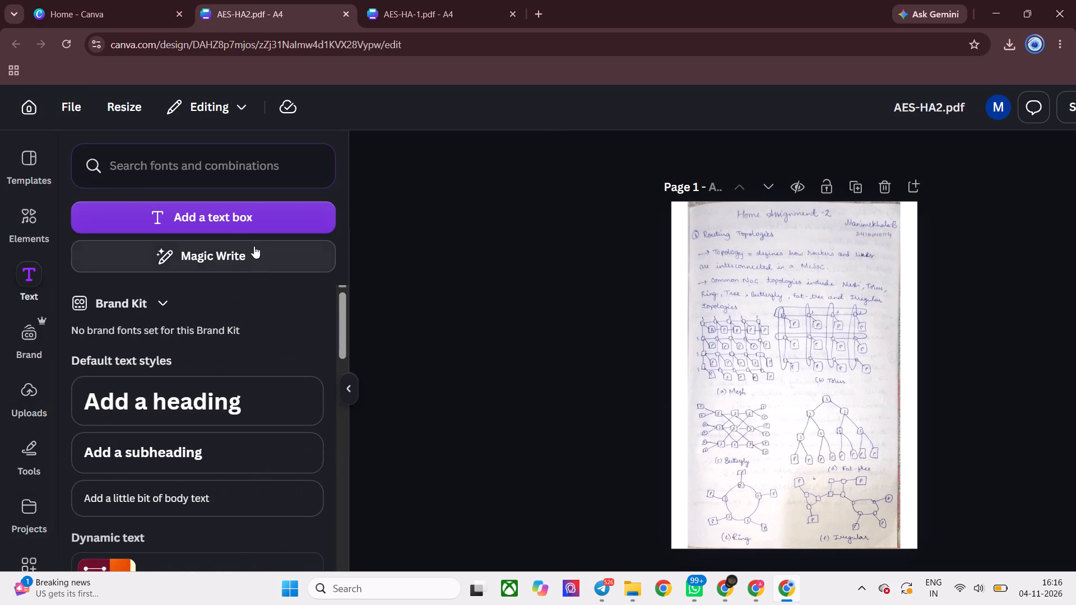
scroll(240, 255, down, 4)
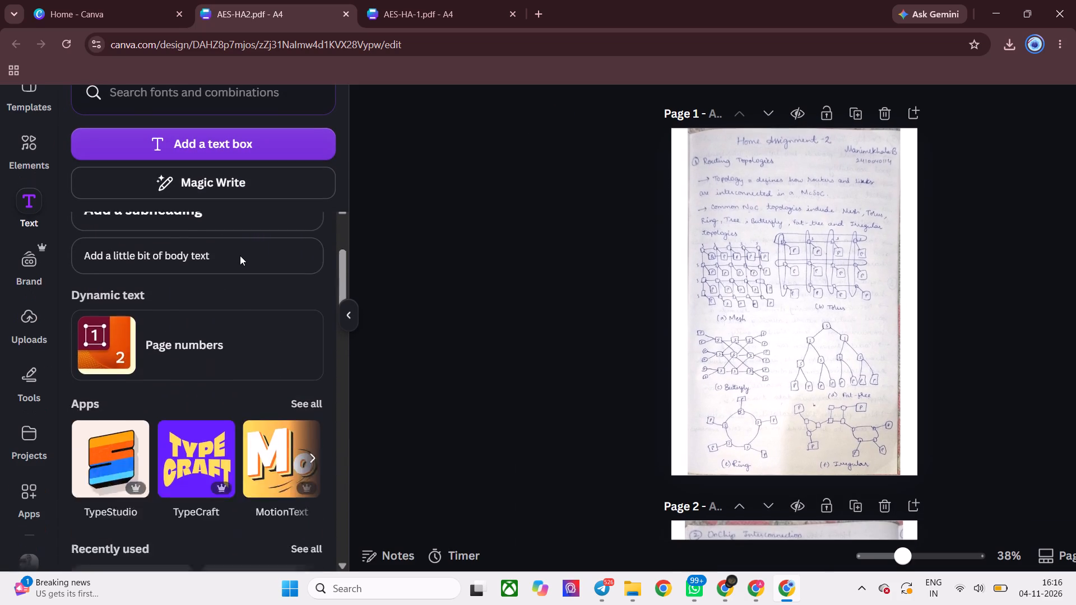
scroll(240, 255, down, 4)
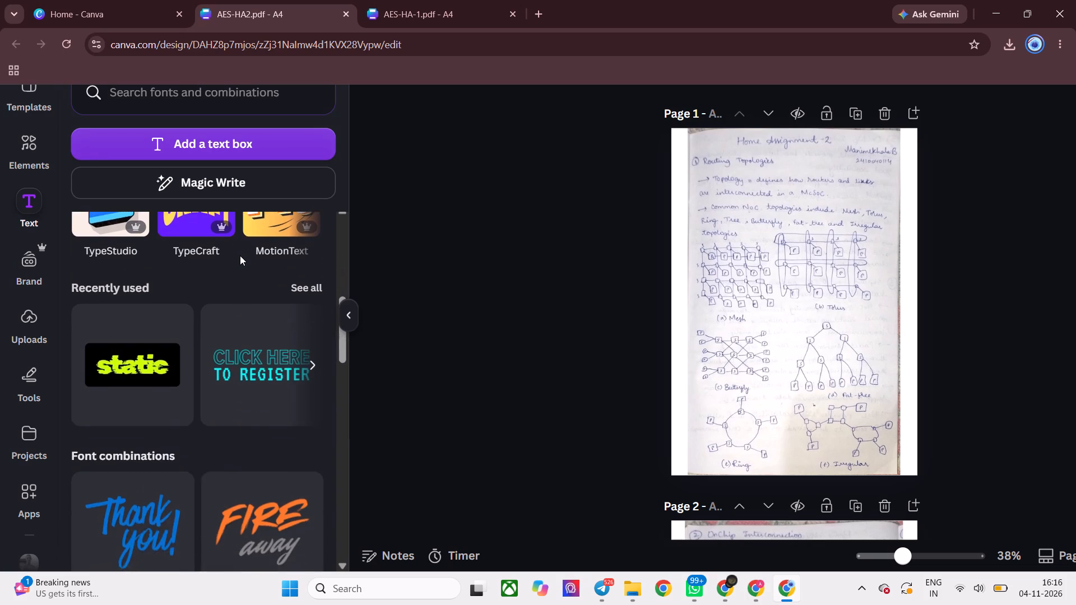
scroll(240, 255, down, 8)
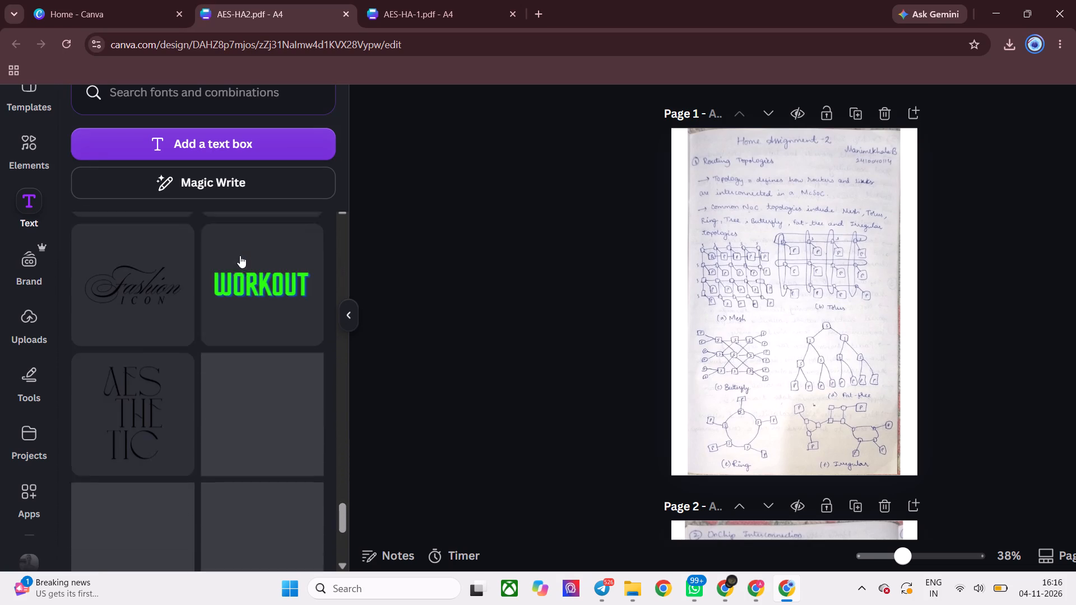
Search Google in a new tab for "where do we get magic eraser in canva".
click(545, 16)
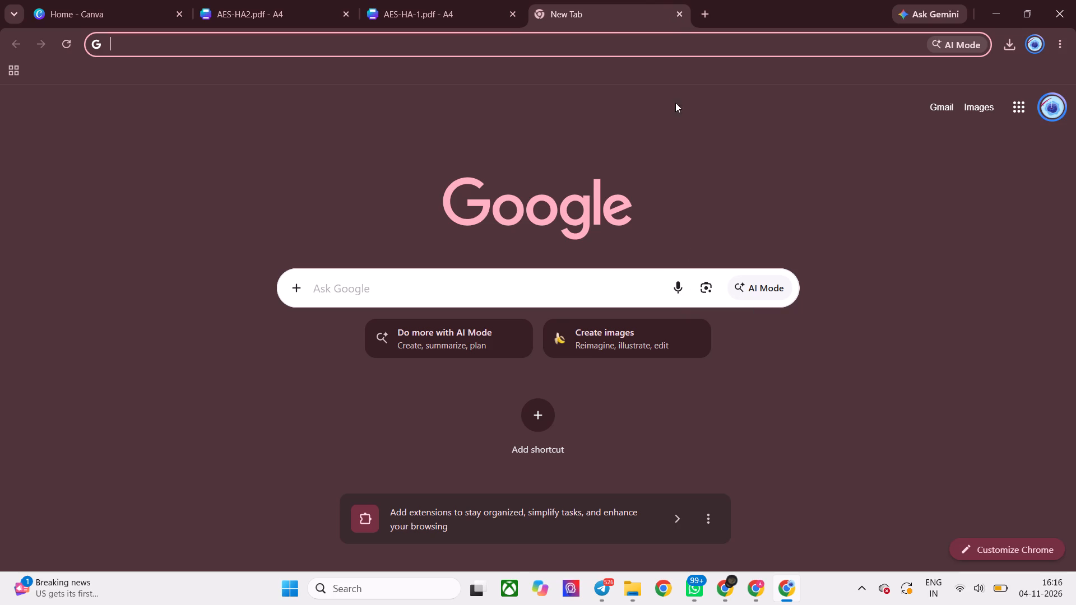
click(678, 297)
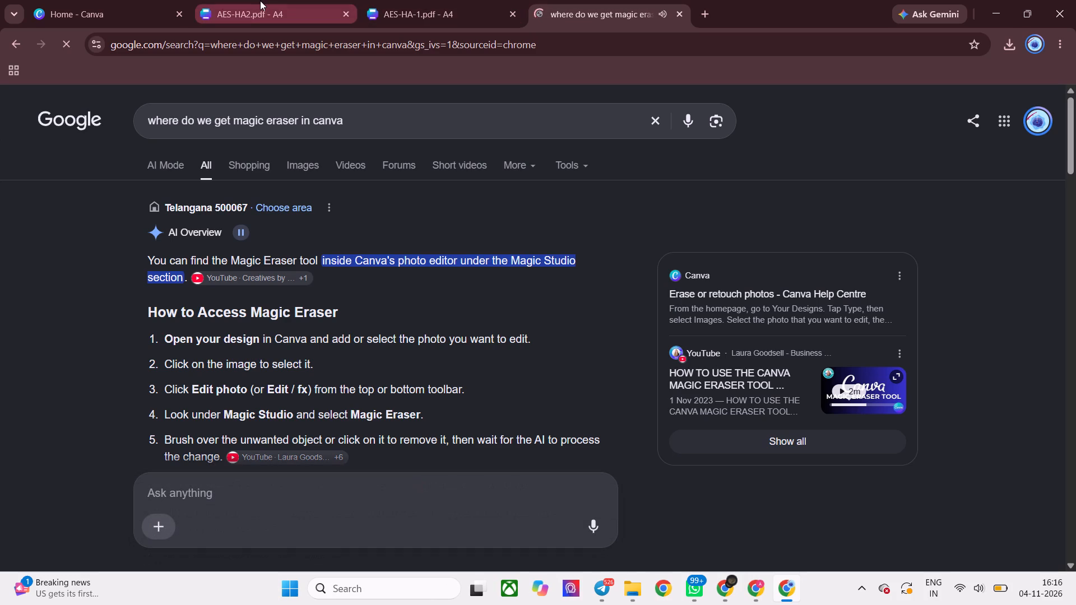
Close the AES-HA-1.pdf design and return to the AES-HA2.pdf design.
click(513, 9)
click(302, 6)
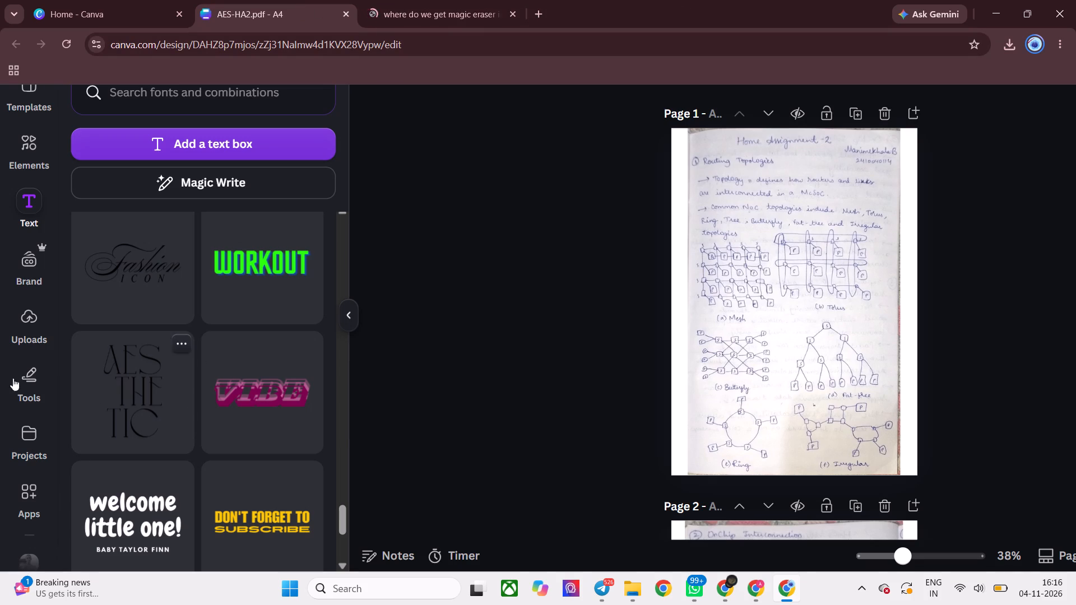
Look through Projects and the Dynamic QR, Image Enhancer and Change Background apps for the Magic Eraser.
click(30, 435)
scroll(30, 435, down, 1)
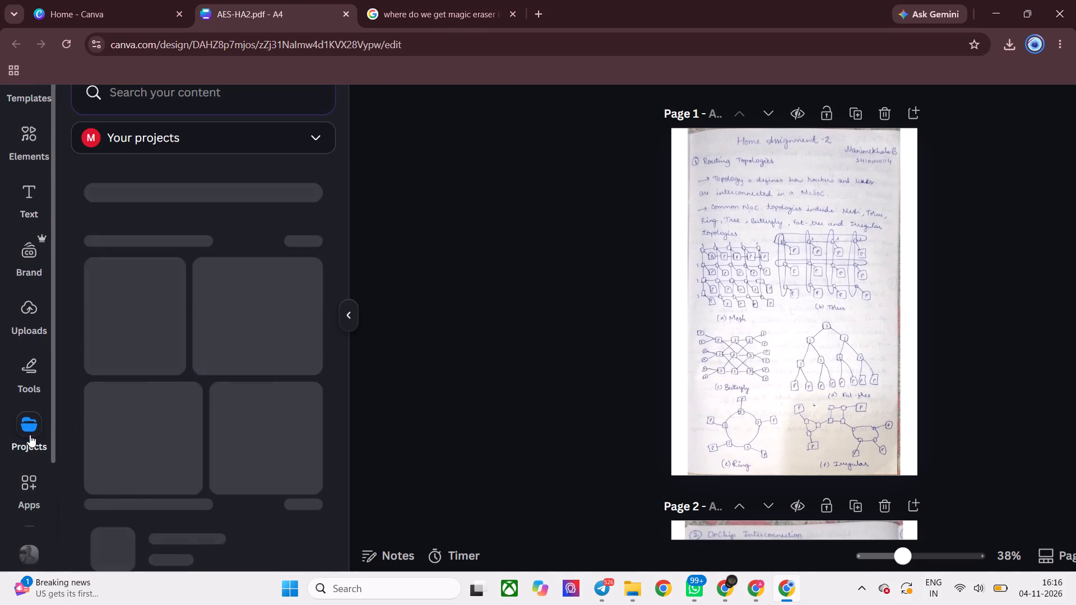
scroll(30, 435, down, 3)
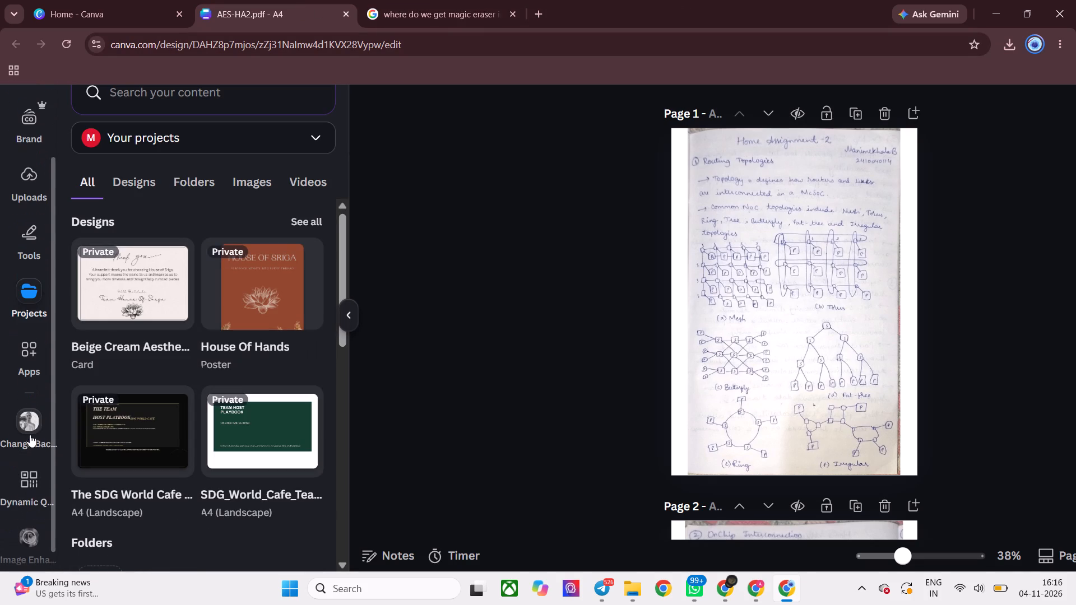
scroll(30, 435, down, 1)
click(29, 478)
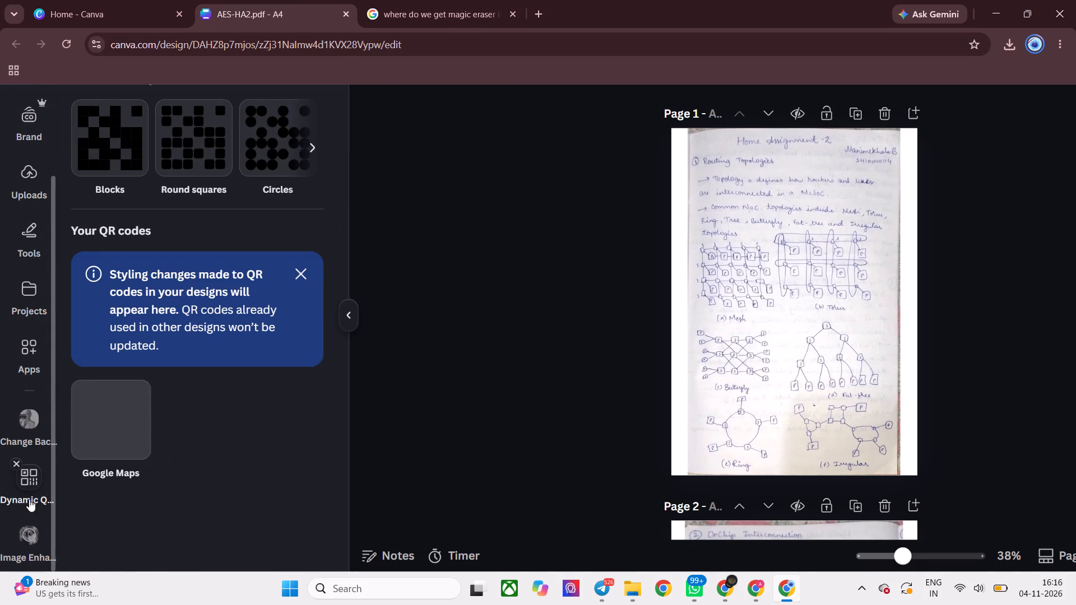
click(29, 553)
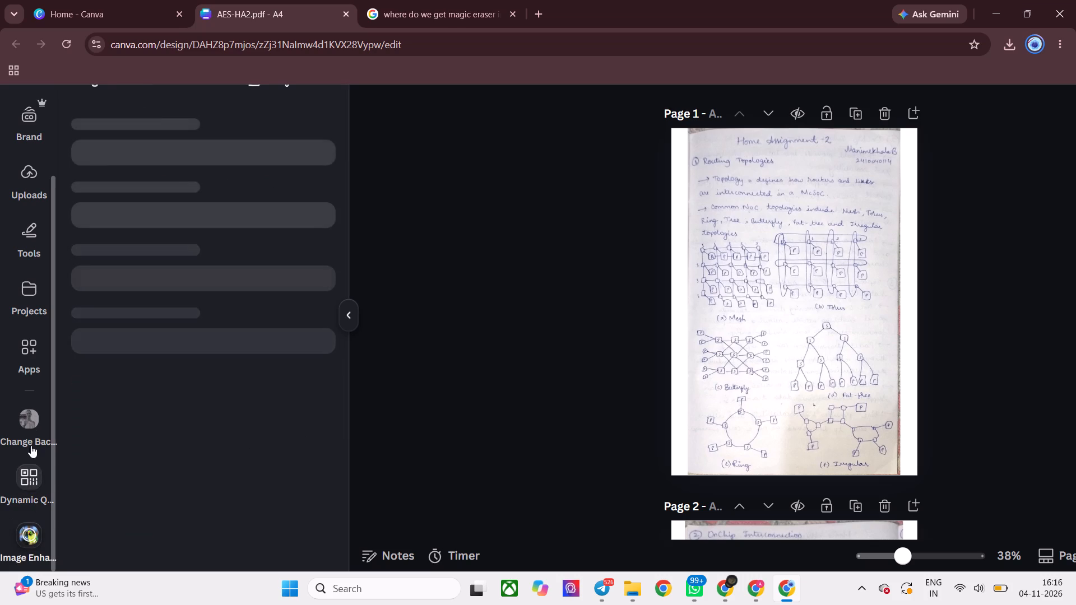
click(26, 418)
scroll(26, 418, up, 1)
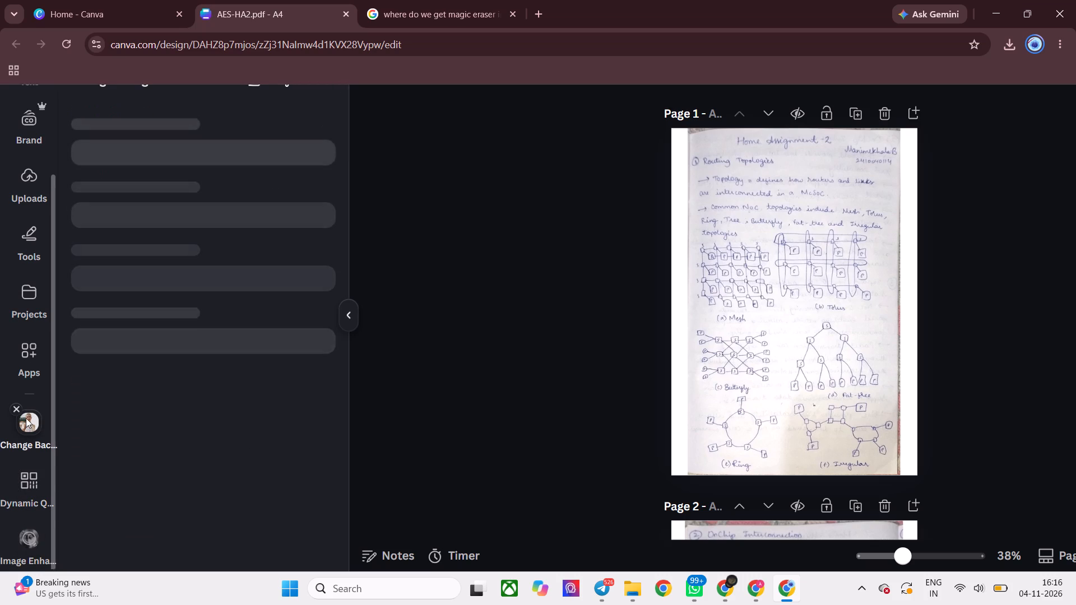
scroll(26, 418, up, 1)
scroll(174, 378, up, 6)
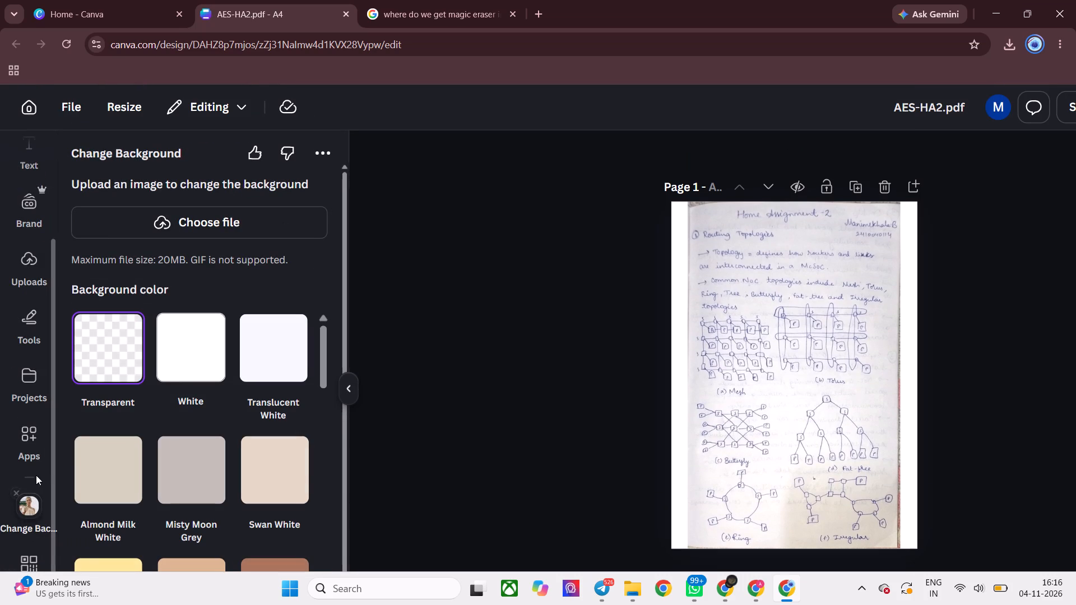
click(25, 381)
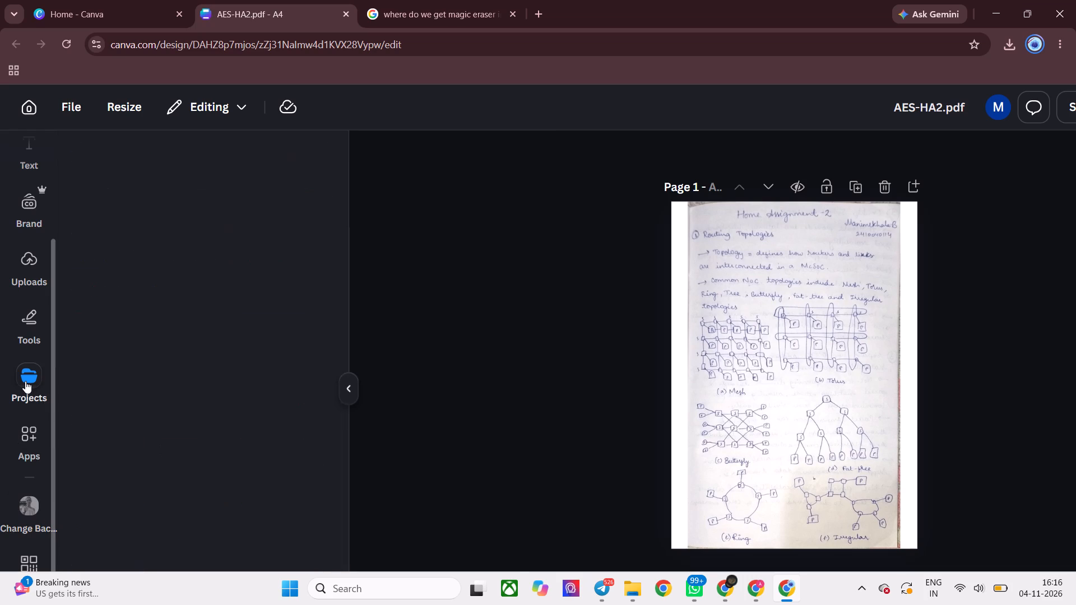
scroll(25, 381, up, 1)
Use the Select tool to pick the scanned handwritten image on page 1 of AES-HA2.pdf.
click(25, 372)
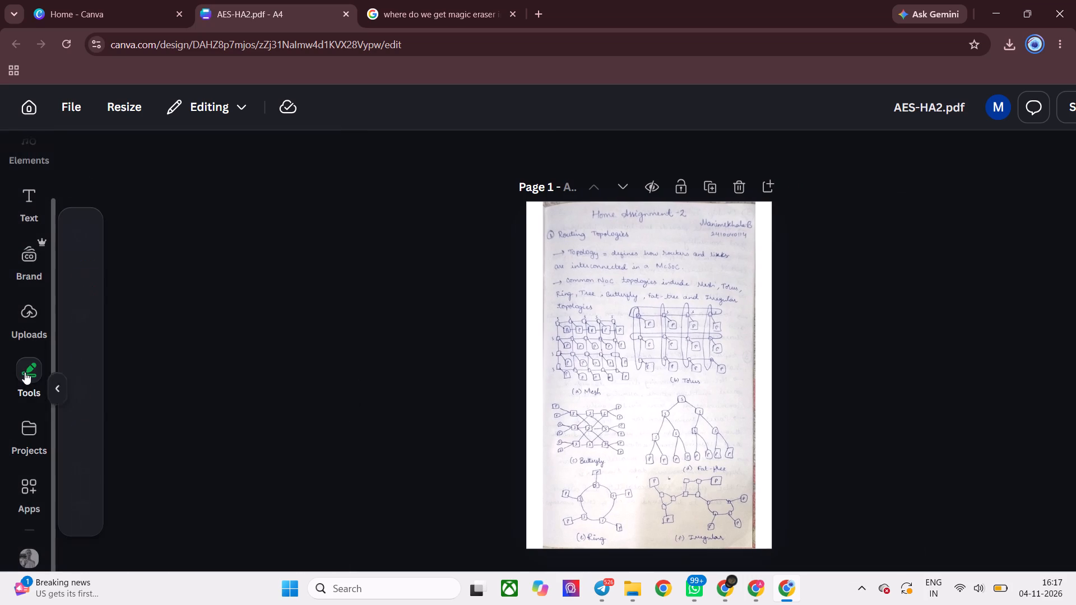
scroll(25, 372, up, 1)
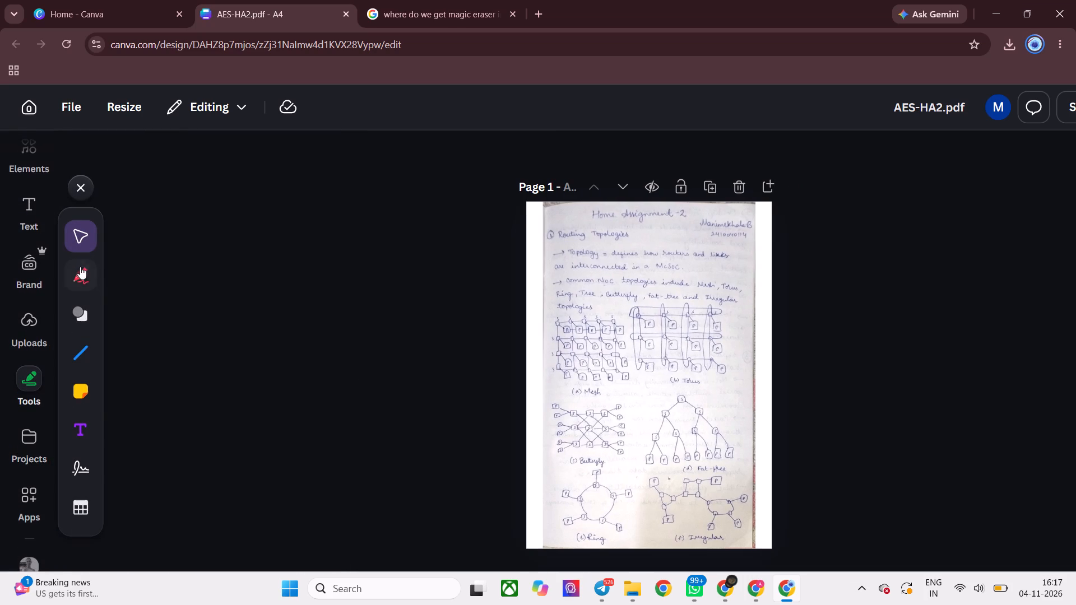
click(81, 232)
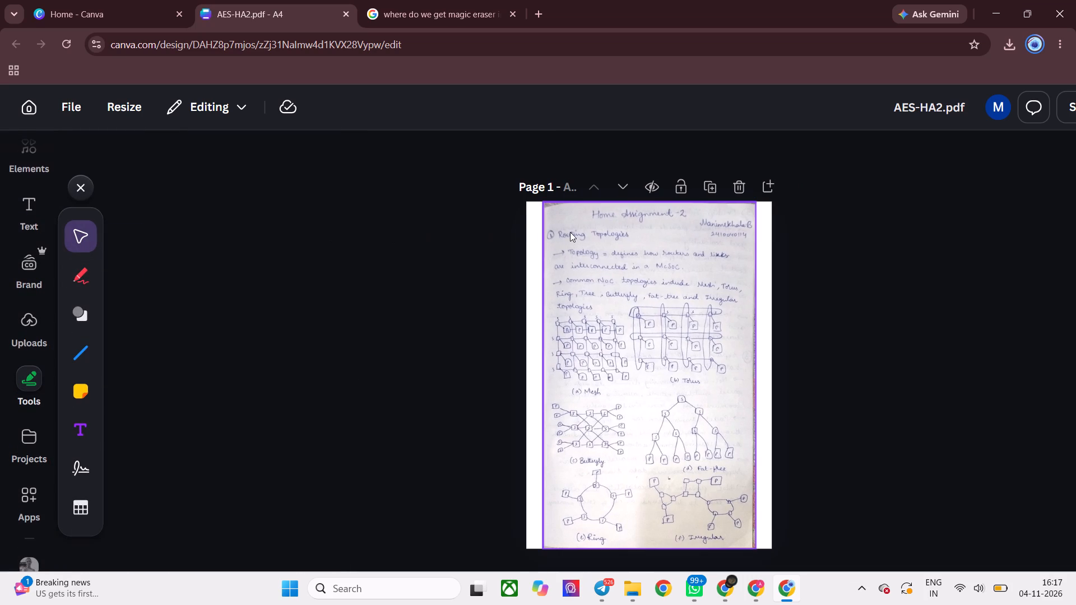
double_click(707, 222)
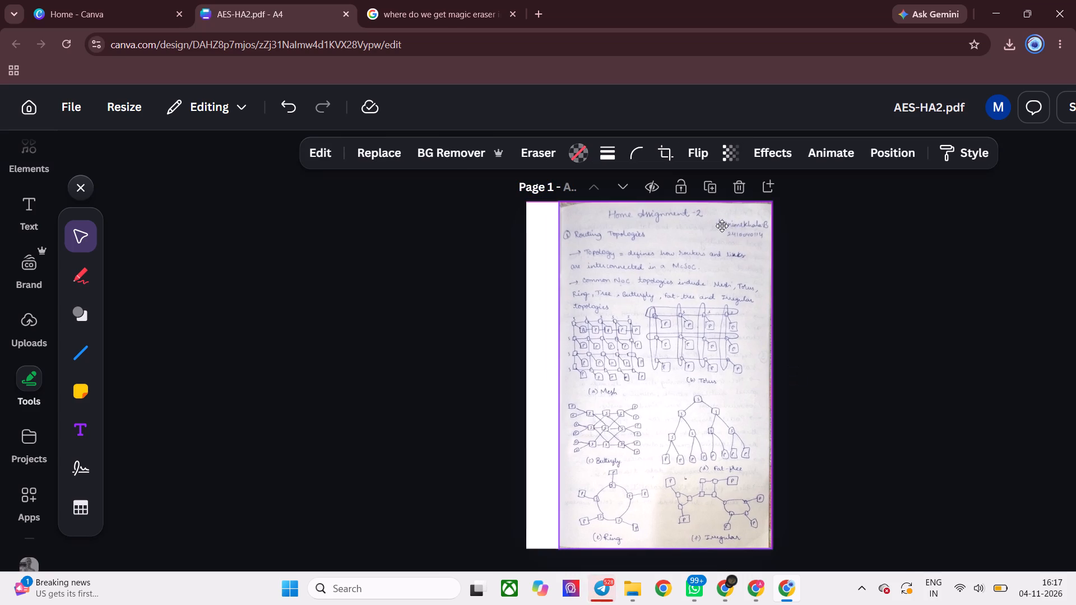
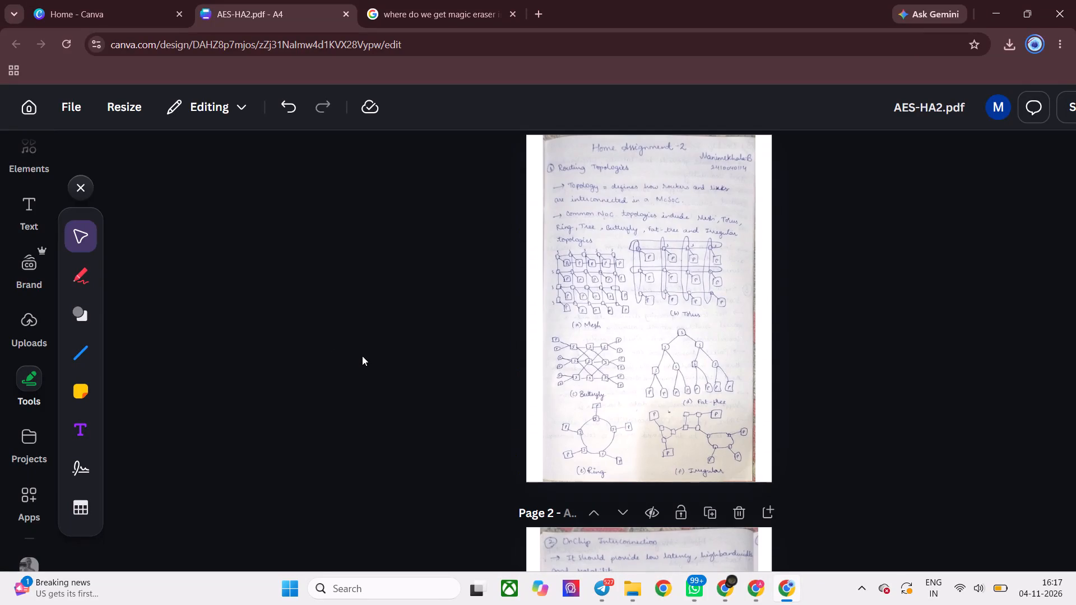
Erase the handwritten name and ID at the top of the page 1 scan with Magic Eraser's Area brush.
click(648, 301)
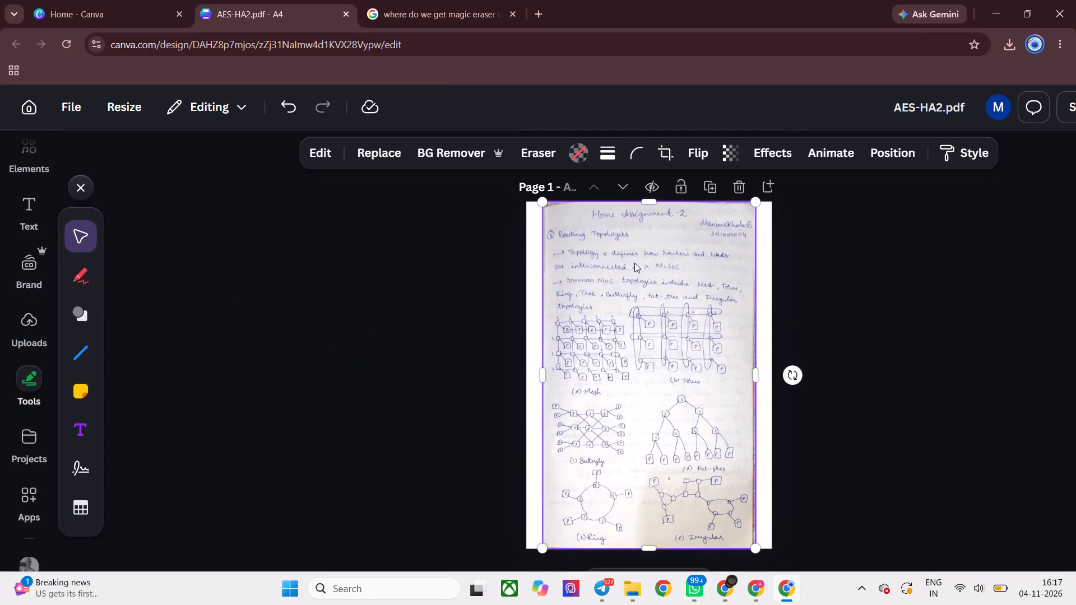
click(527, 150)
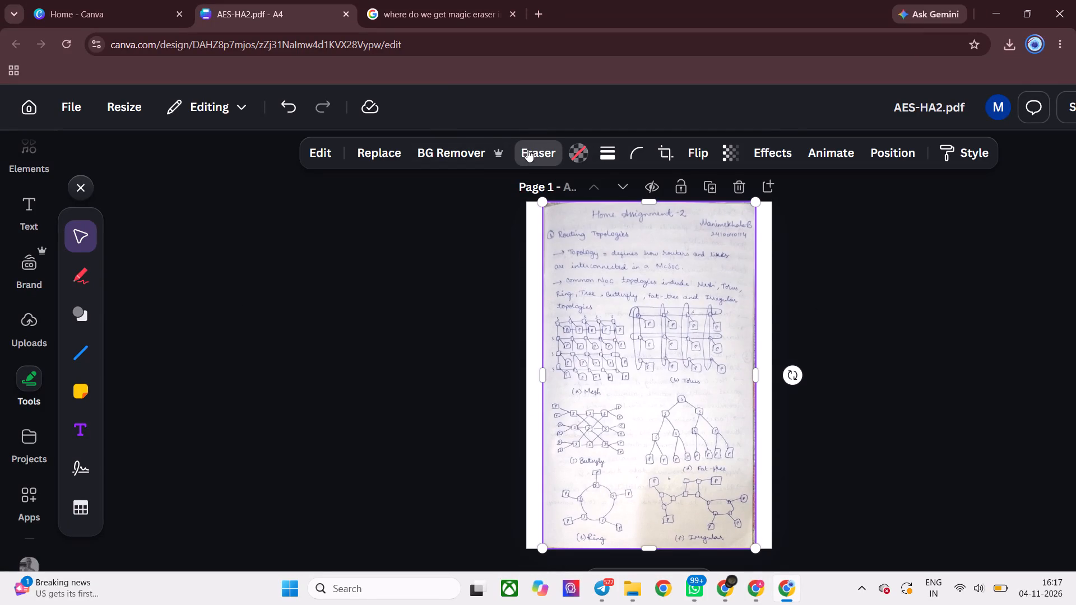
click(551, 188)
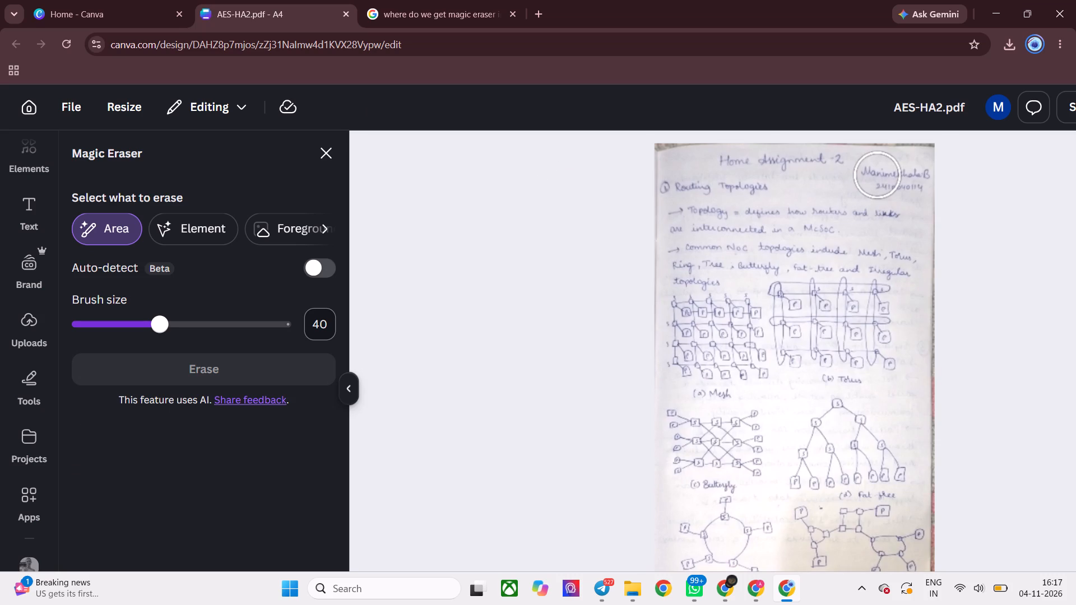
drag(878, 175, 913, 180)
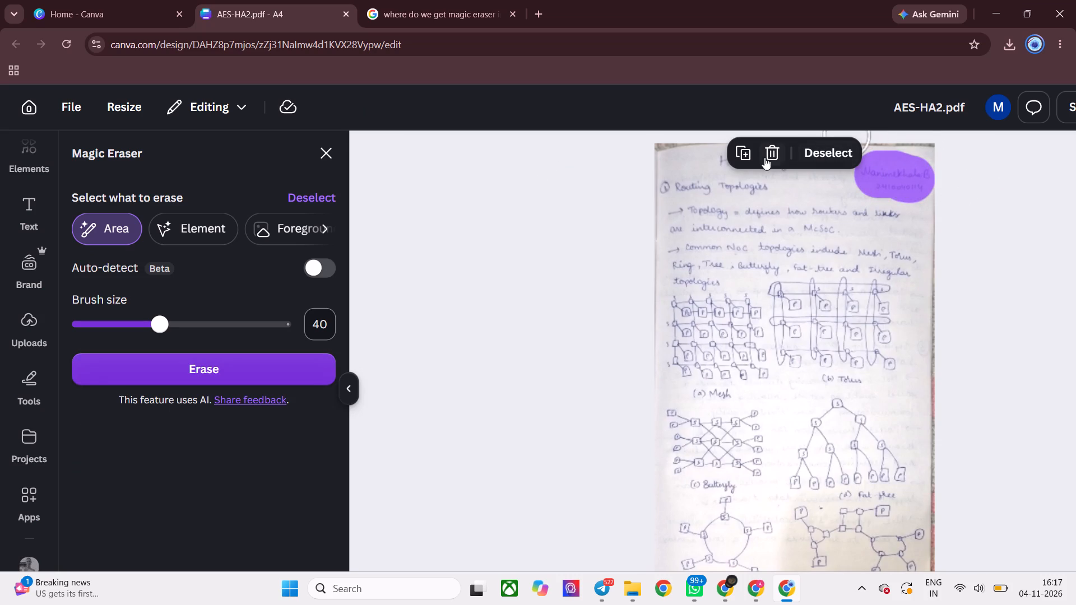
click(286, 367)
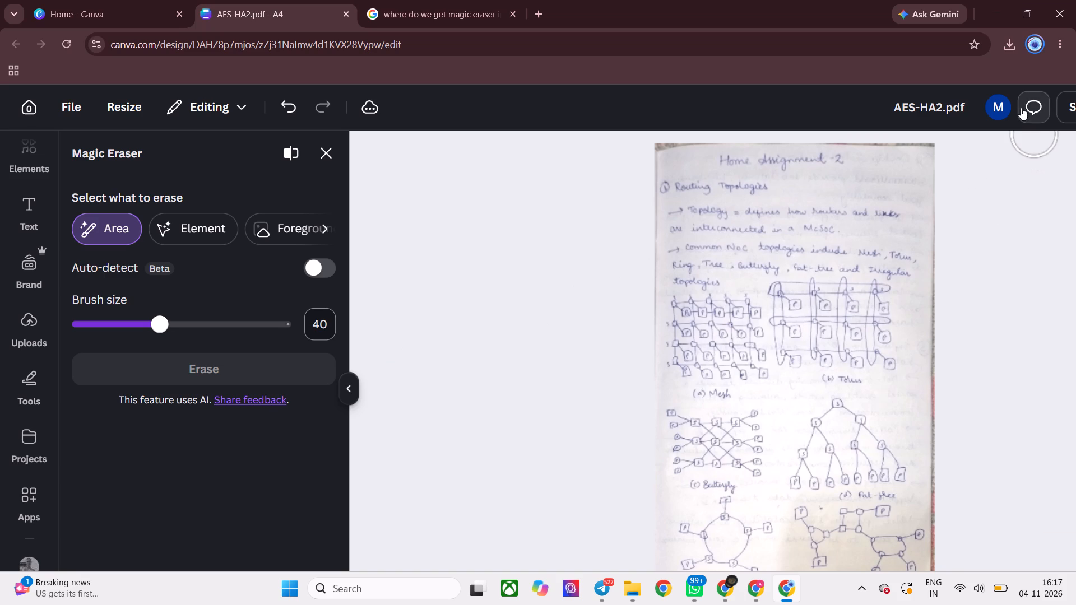
scroll(951, 313, down, 2)
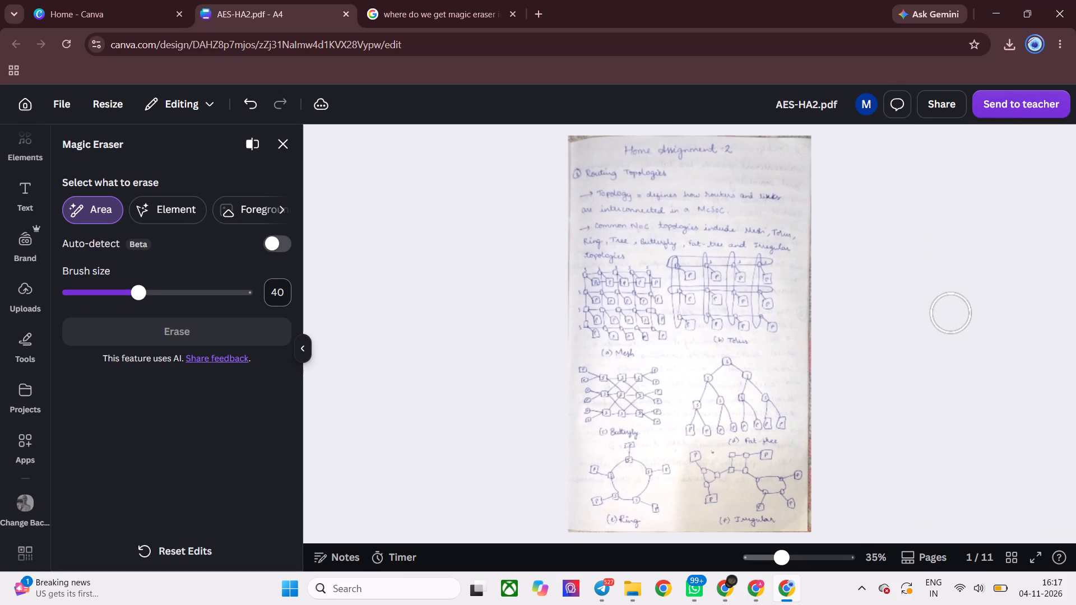
scroll(951, 313, down, 2)
click(277, 141)
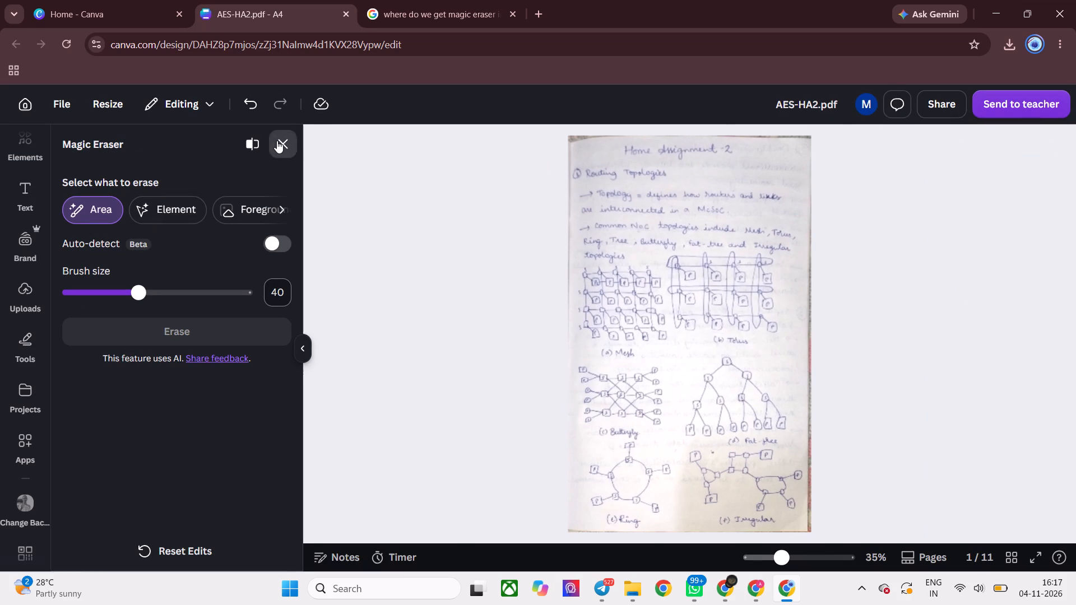
Download all pages of the AES-HA2.pdf design as a PDF and save it in Downloads as AES-HA2.pdf.
scroll(627, 350, down, 1)
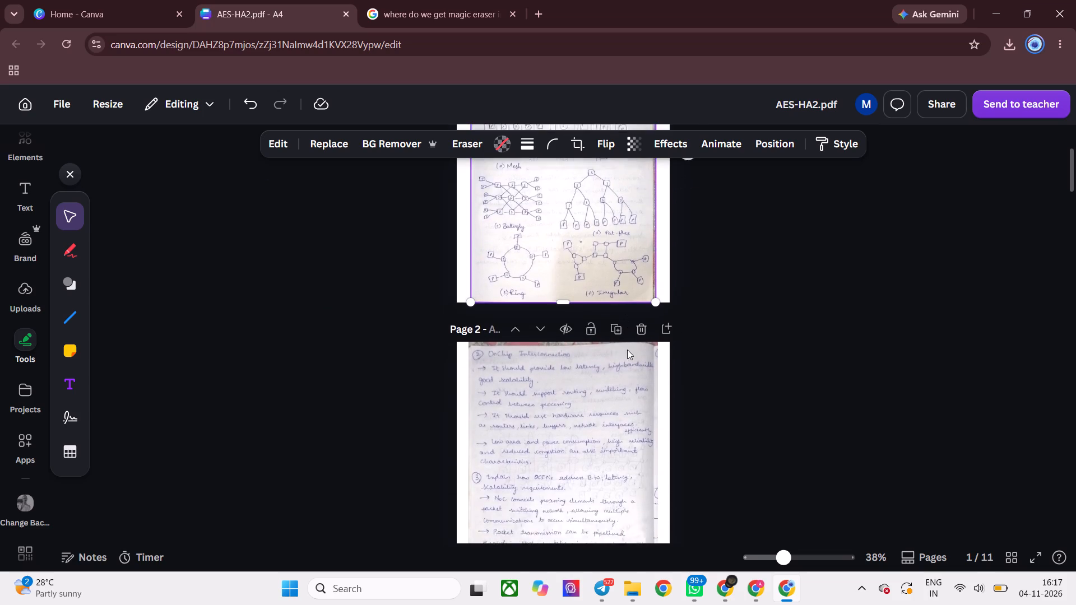
scroll(627, 350, down, 12)
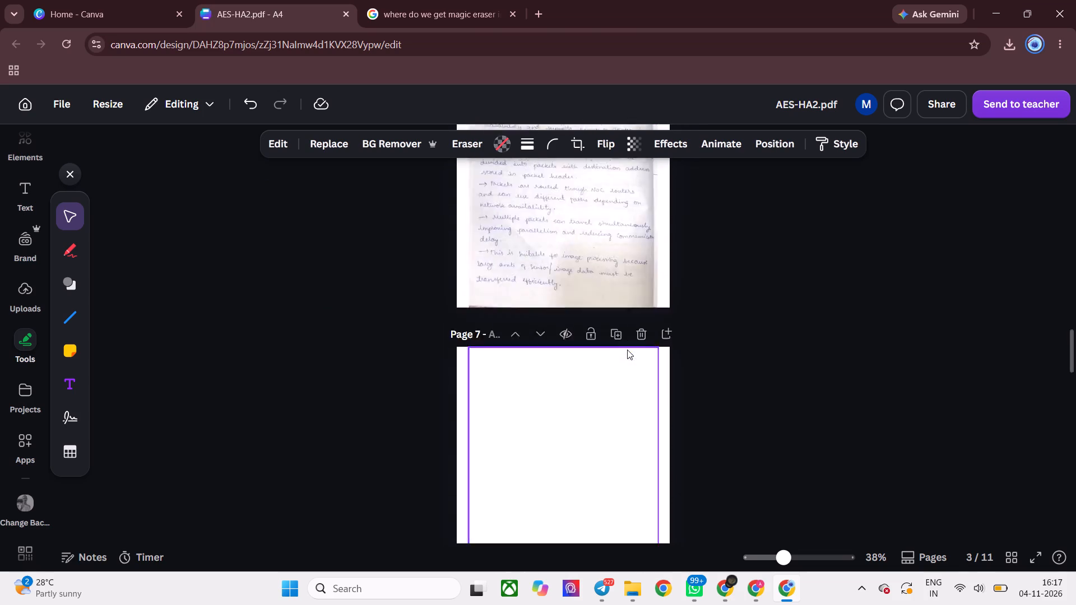
scroll(627, 350, down, 8)
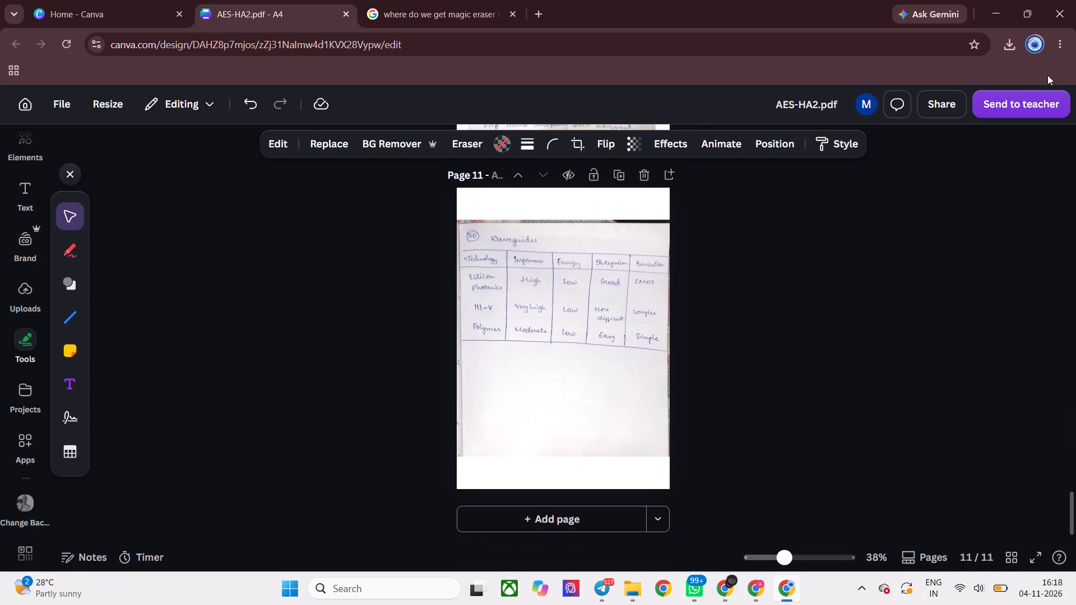
click(945, 105)
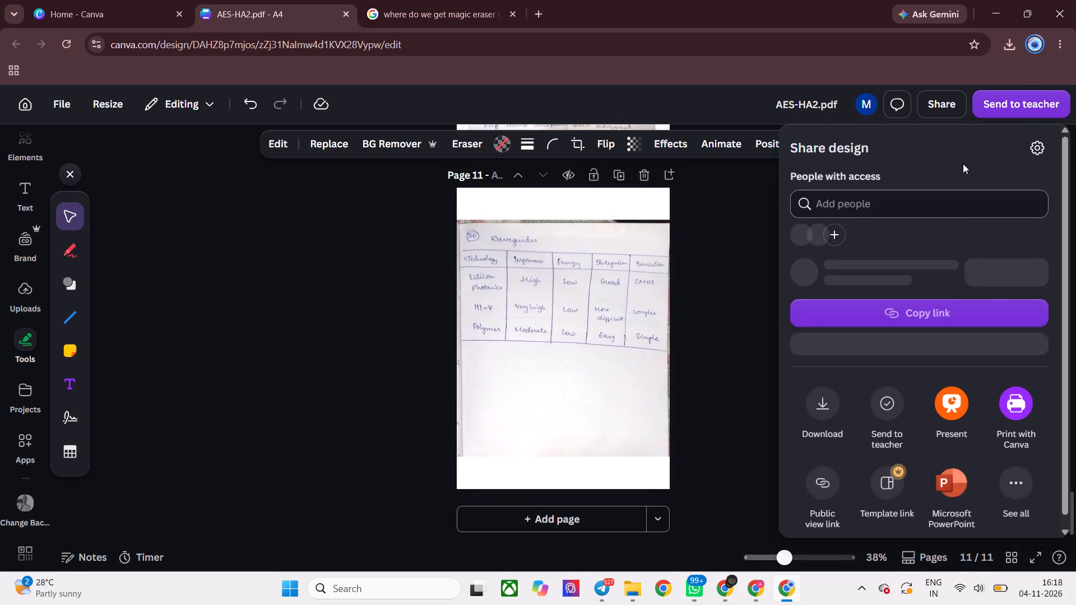
scroll(976, 364, down, 6)
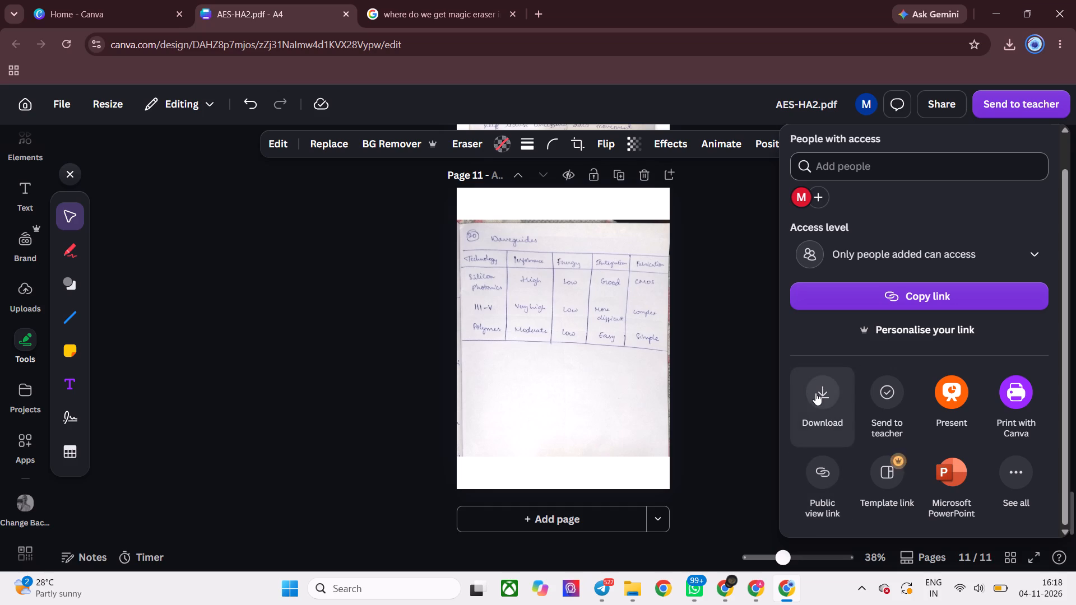
click(815, 393)
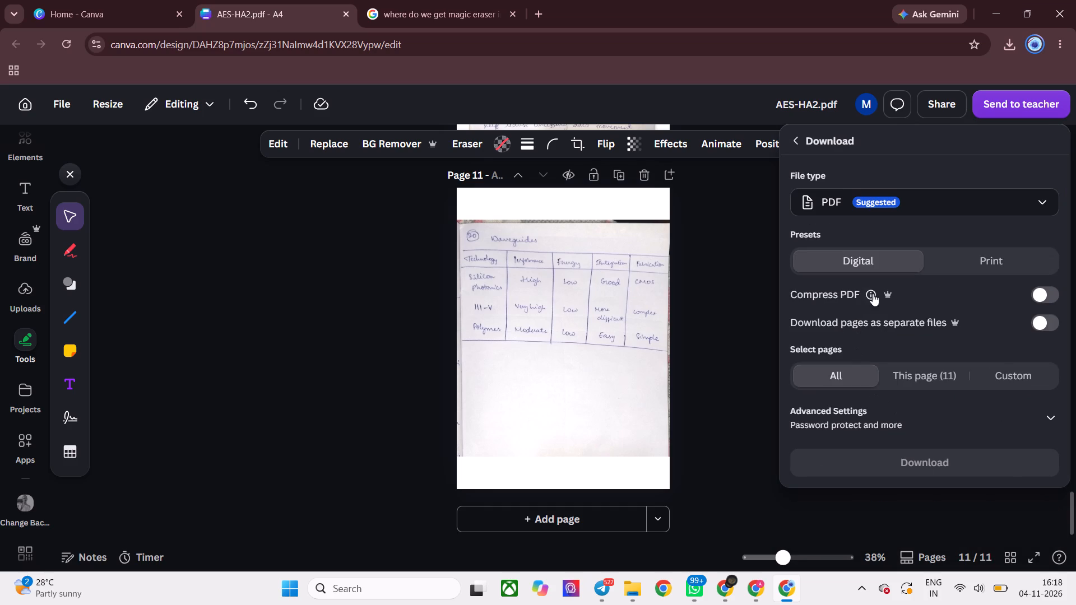
click(902, 464)
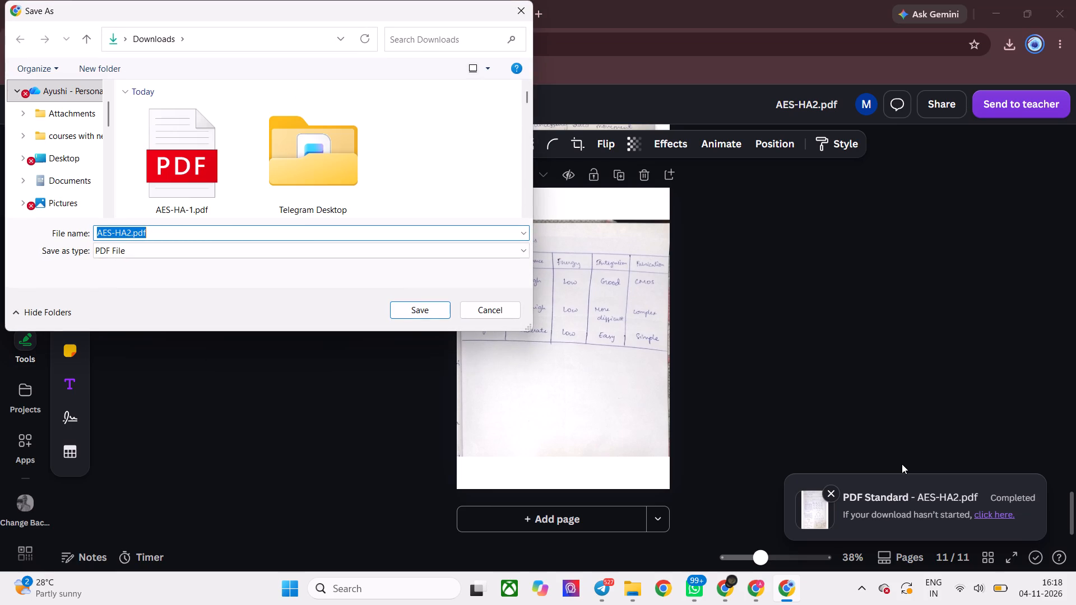
click(433, 311)
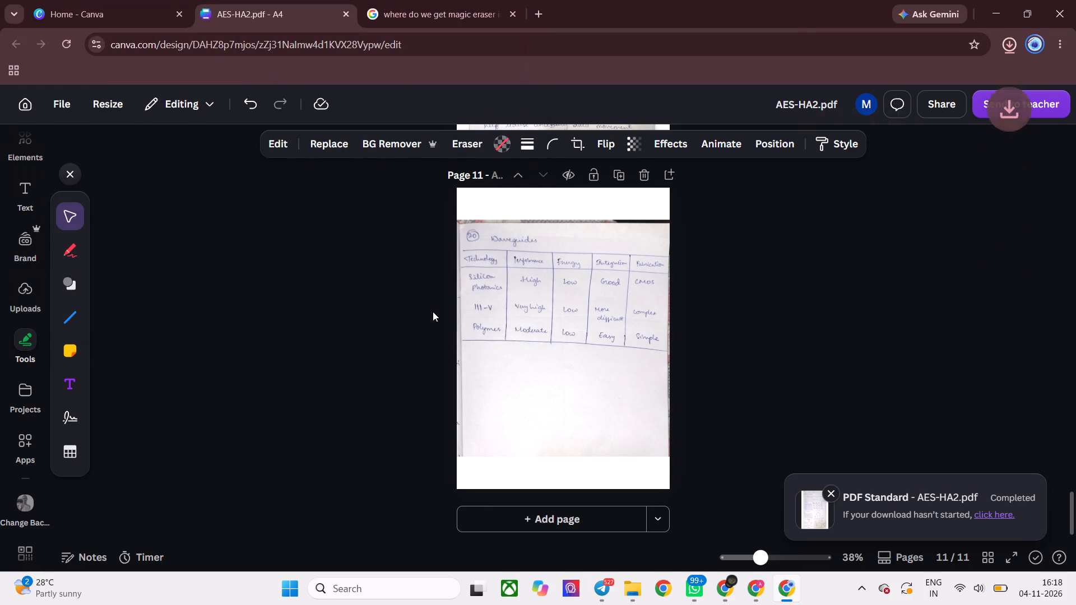
Switch to KLH LMS, search My courses for "adva", and open CO2- Home Assignment in ADVANCED EMBEDDED SYSTEMS-REGULAR.
click(760, 592)
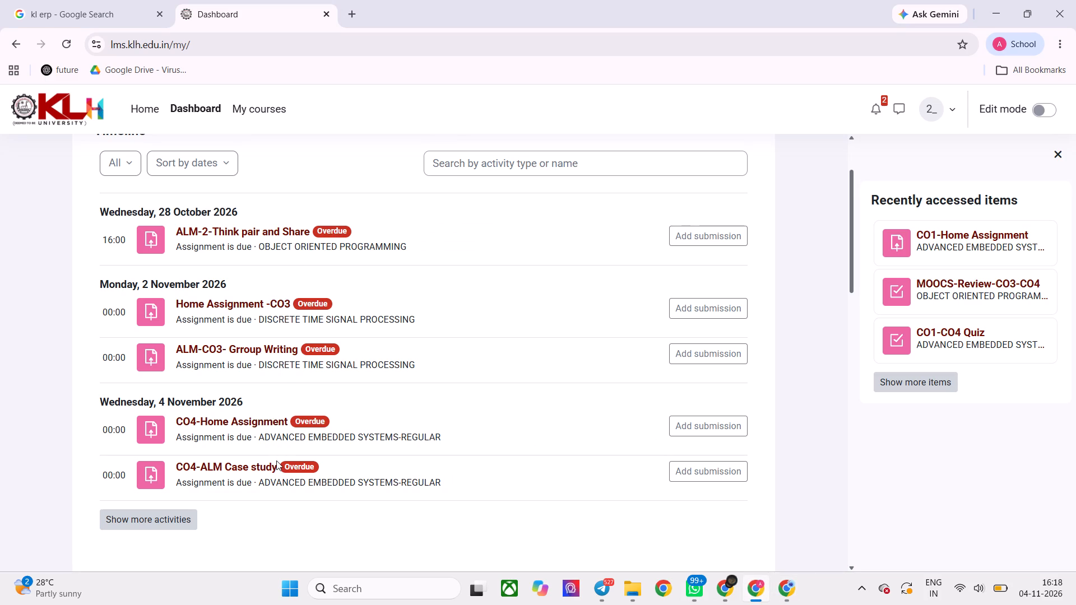
click(262, 107)
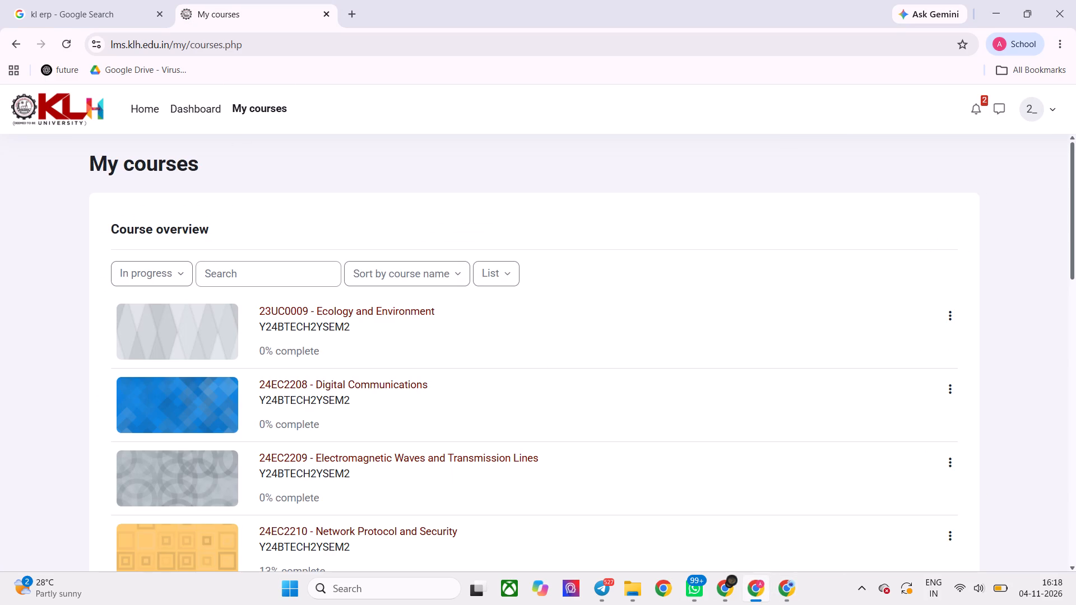
click(244, 272)
text(adva)
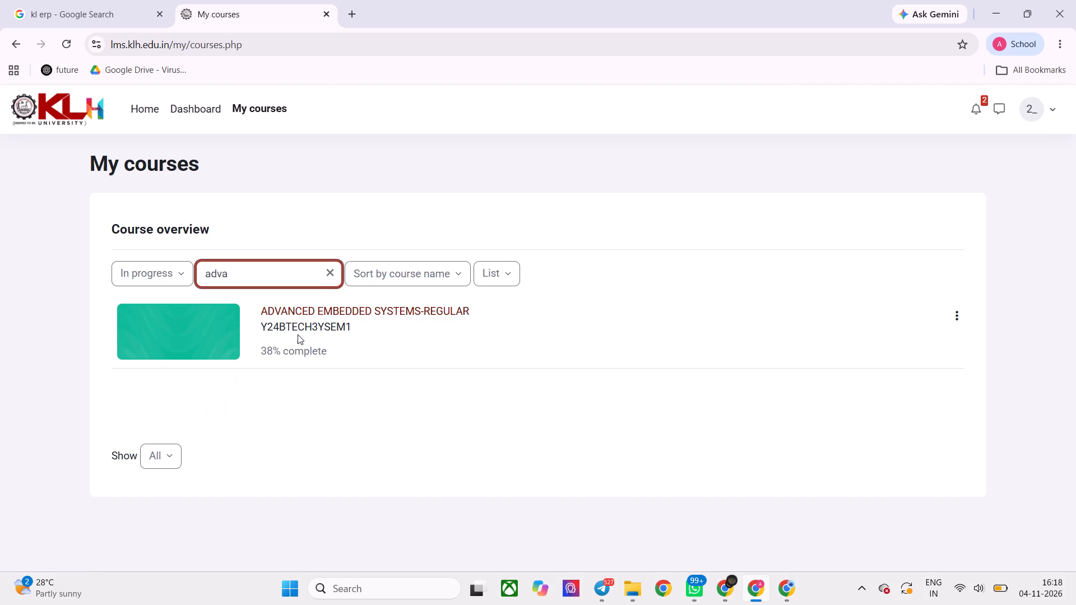
click(300, 305)
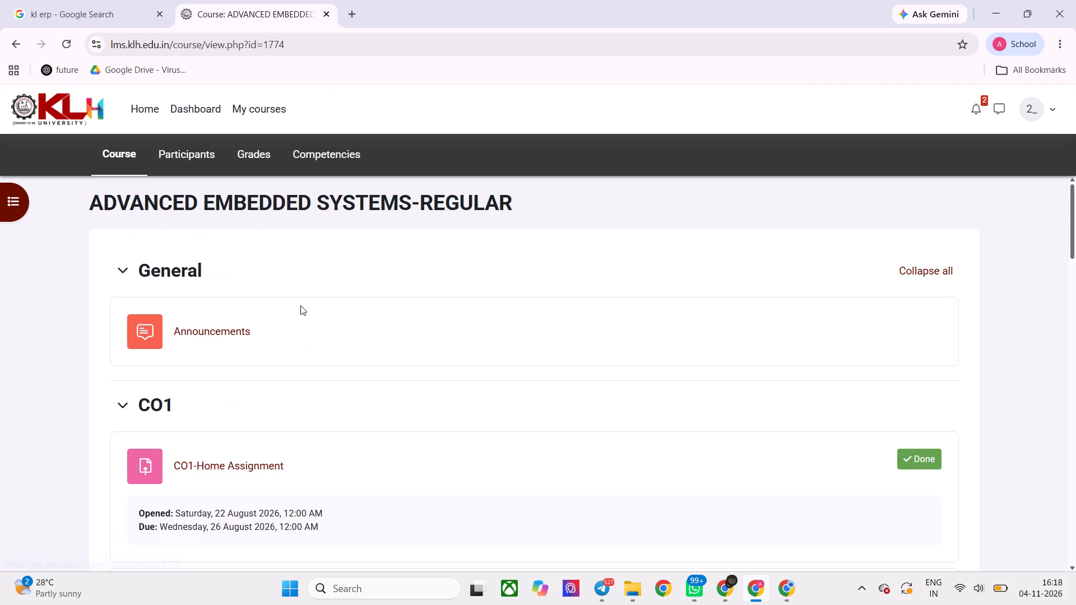
scroll(271, 427, down, 1)
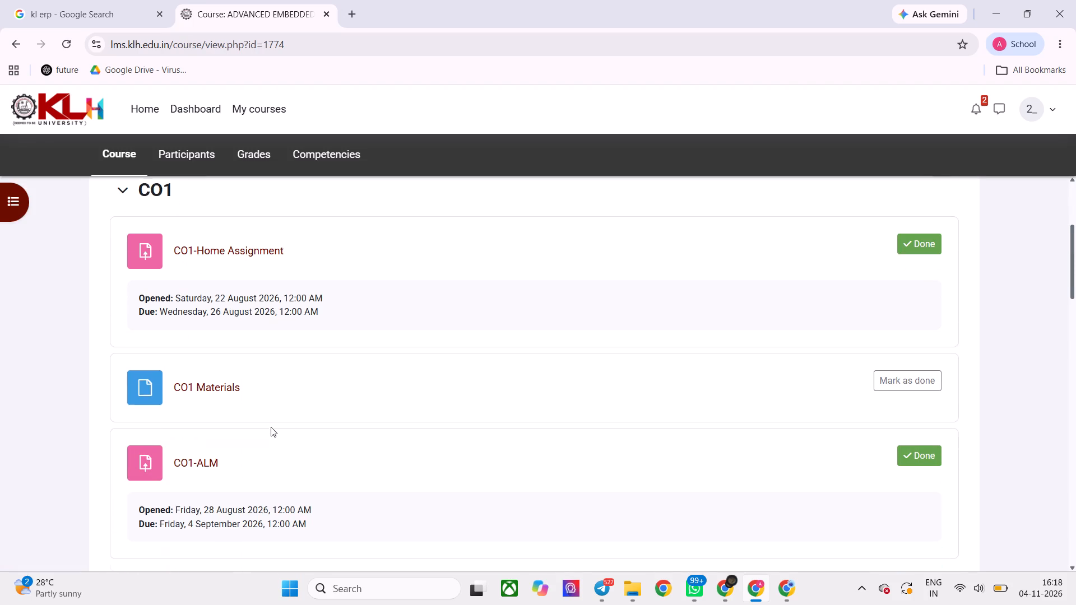
scroll(271, 427, down, 4)
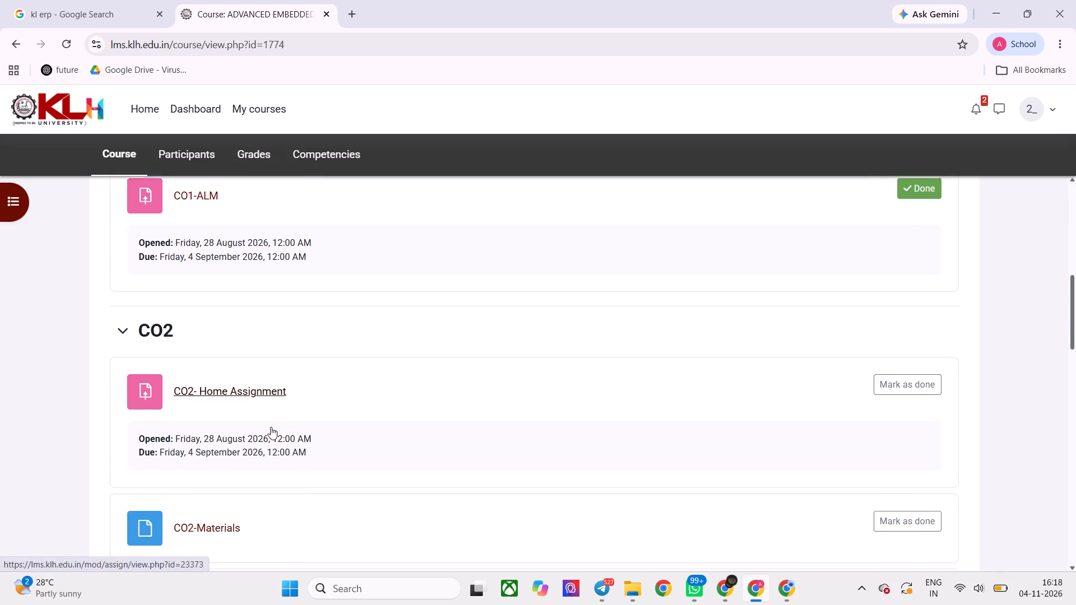
scroll(271, 427, down, 1)
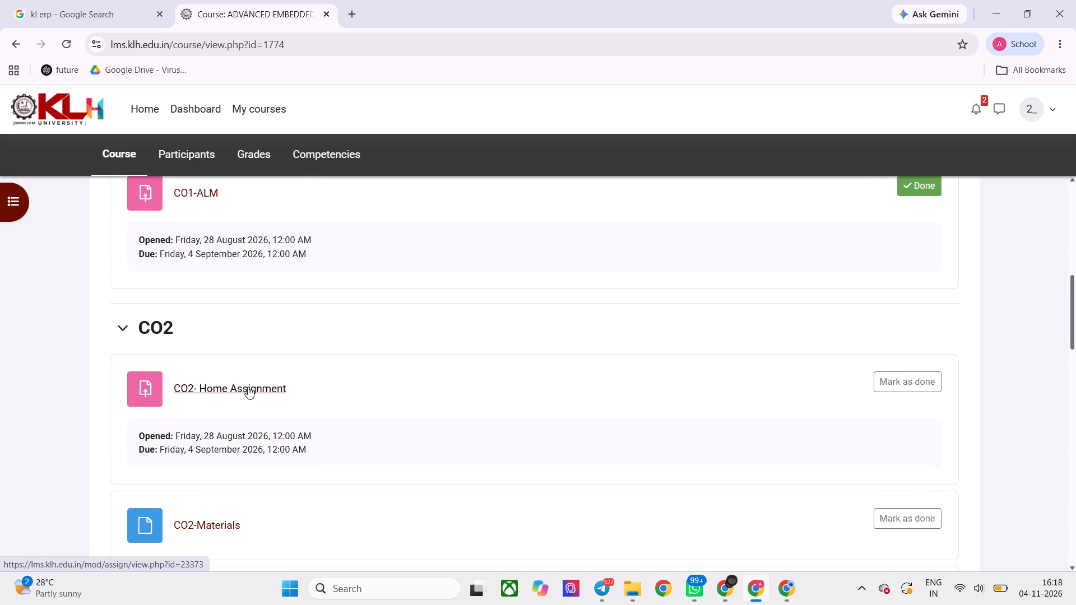
scroll(248, 387, down, 1)
click(244, 368)
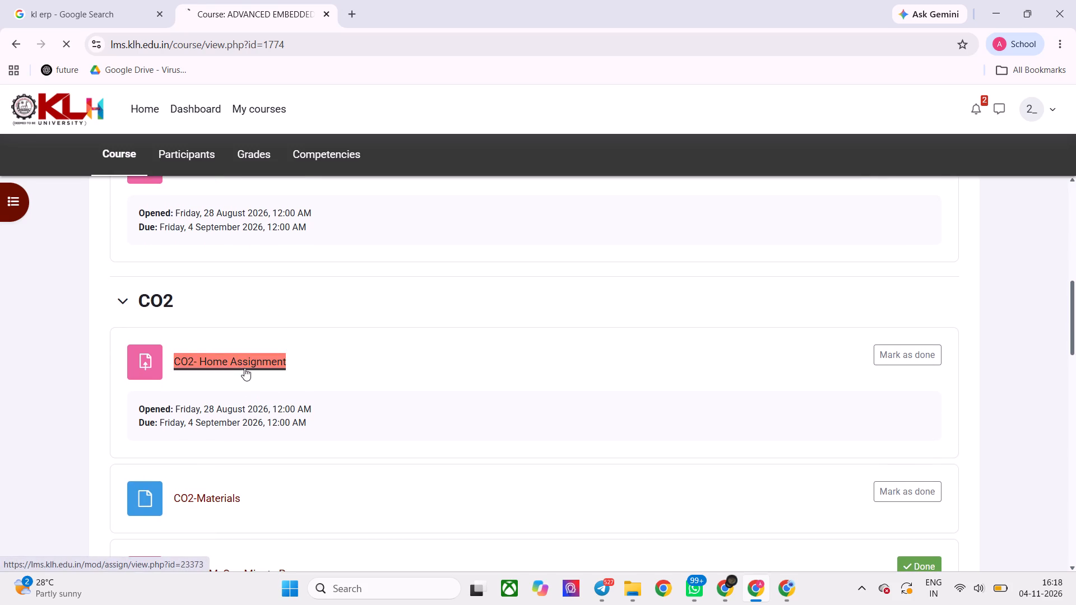
Add a submission to CO2- Home Assignment, uploading AES-HA2.pdf from Downloads, and save the changes.
click(219, 375)
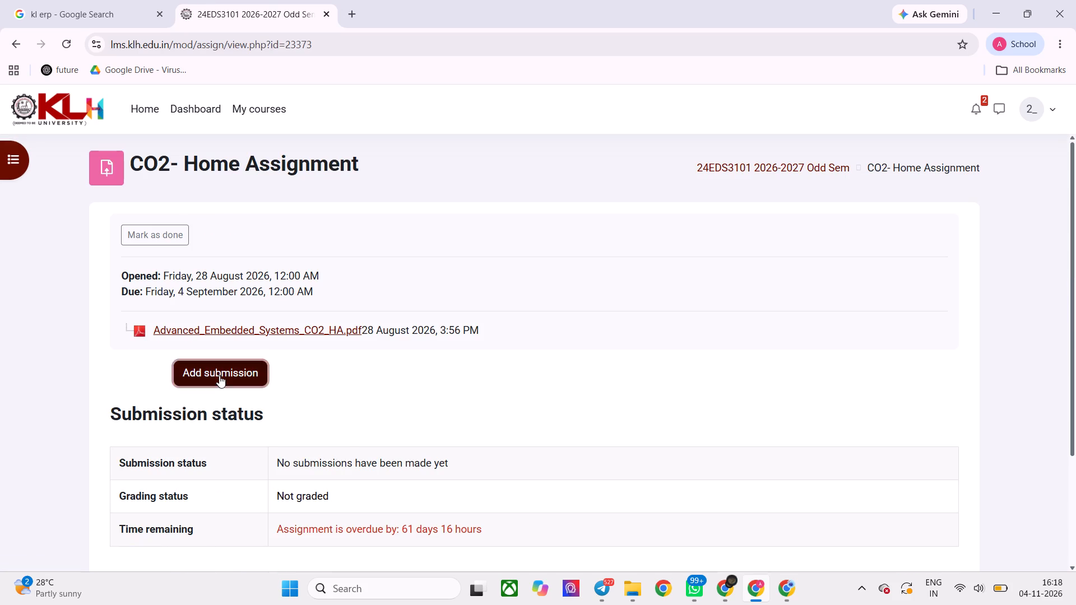
click(356, 449)
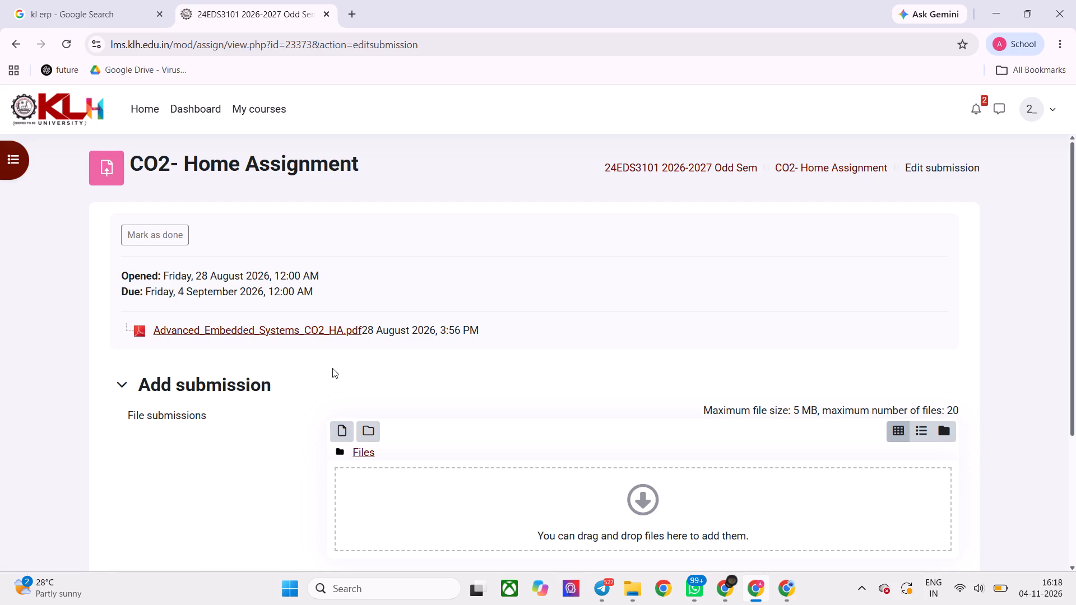
click(349, 432)
click(448, 274)
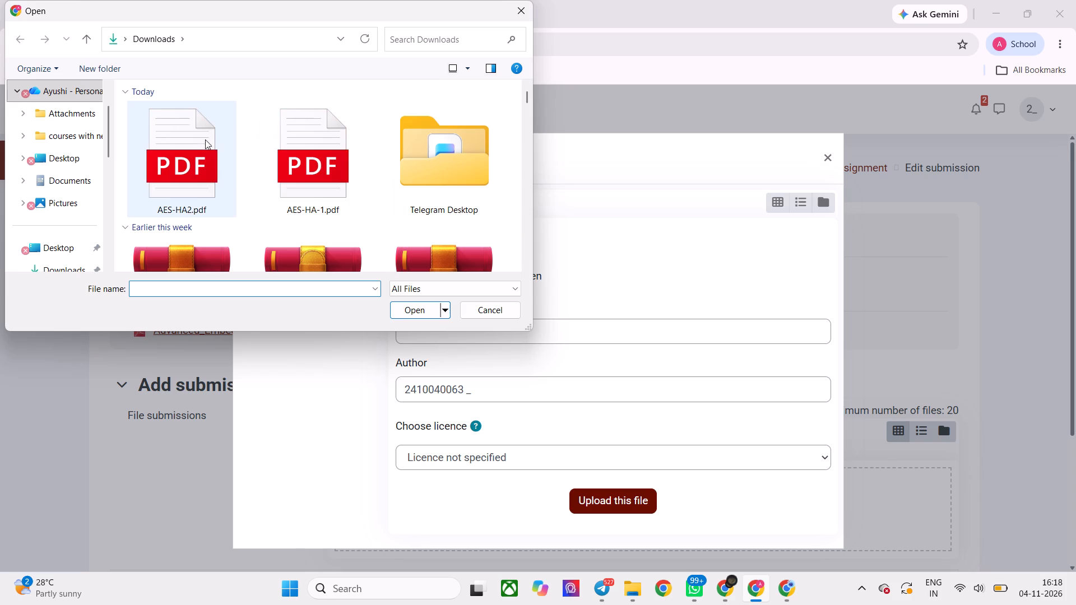
double_click(205, 145)
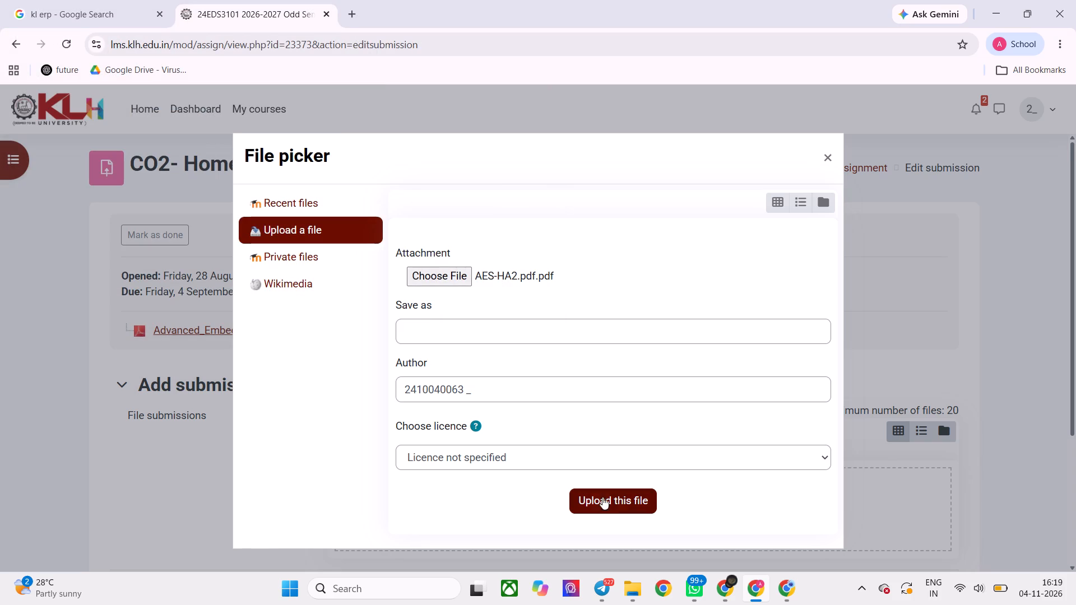
click(602, 501)
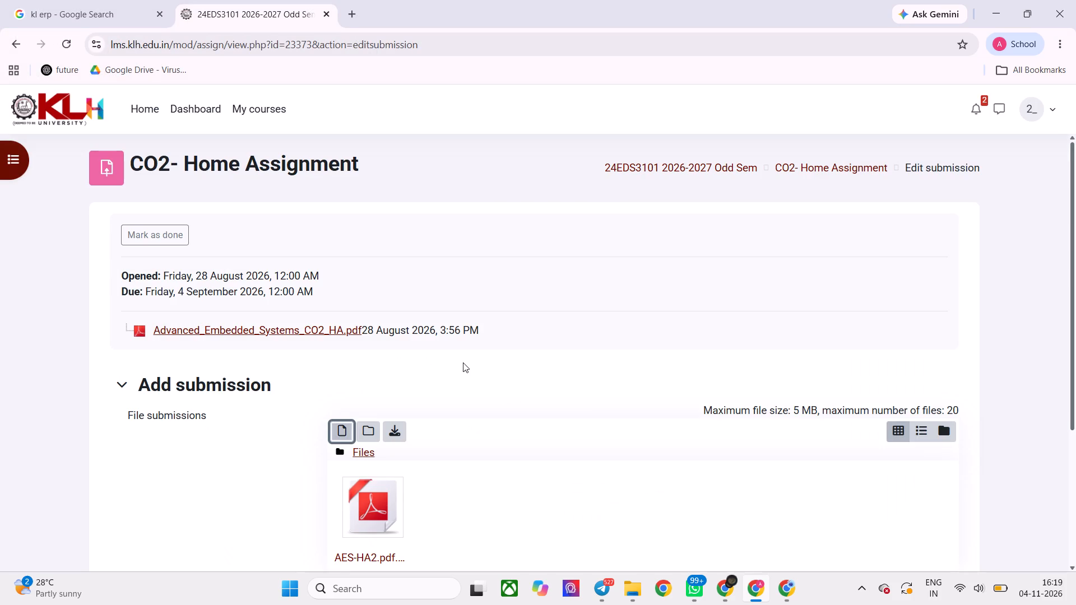
scroll(527, 186, down, 2)
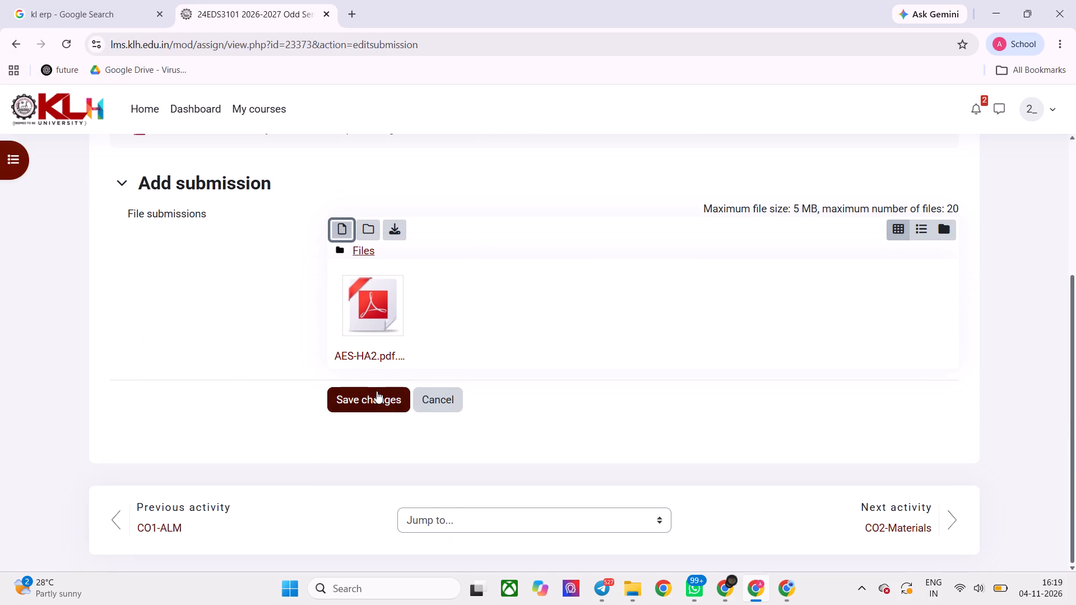
click(377, 391)
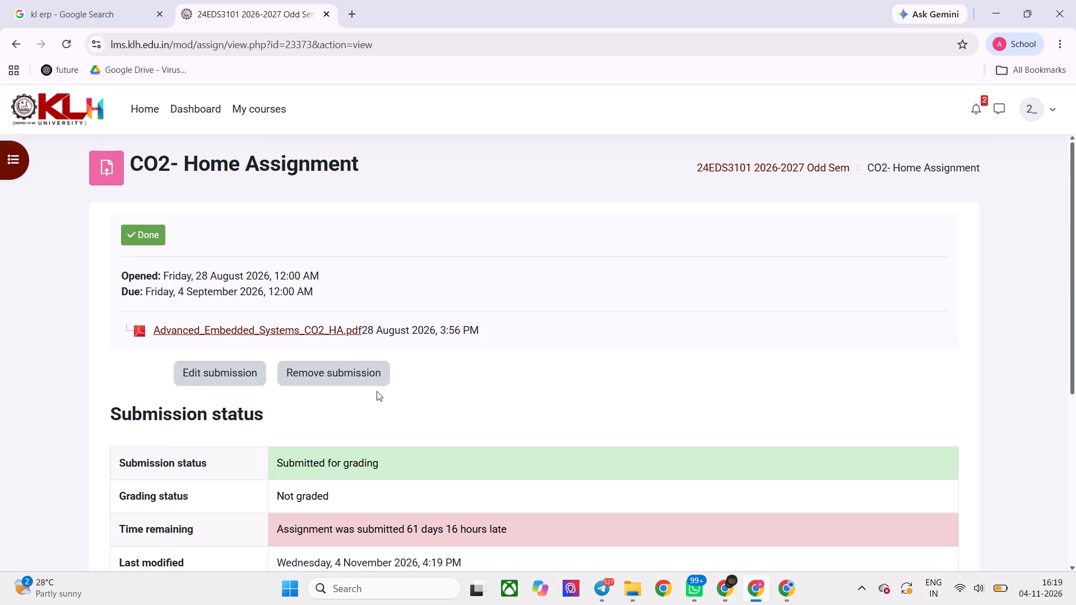
Close the KLH LMS tab and minimize that browser window to return to the Canva design.
click(322, 14)
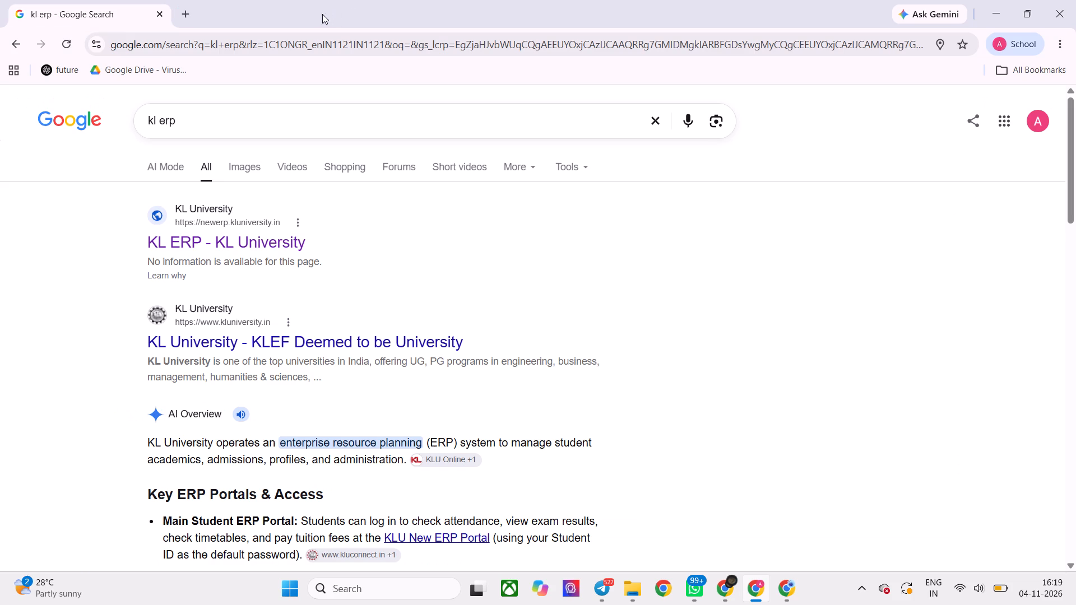
click(1010, 0)
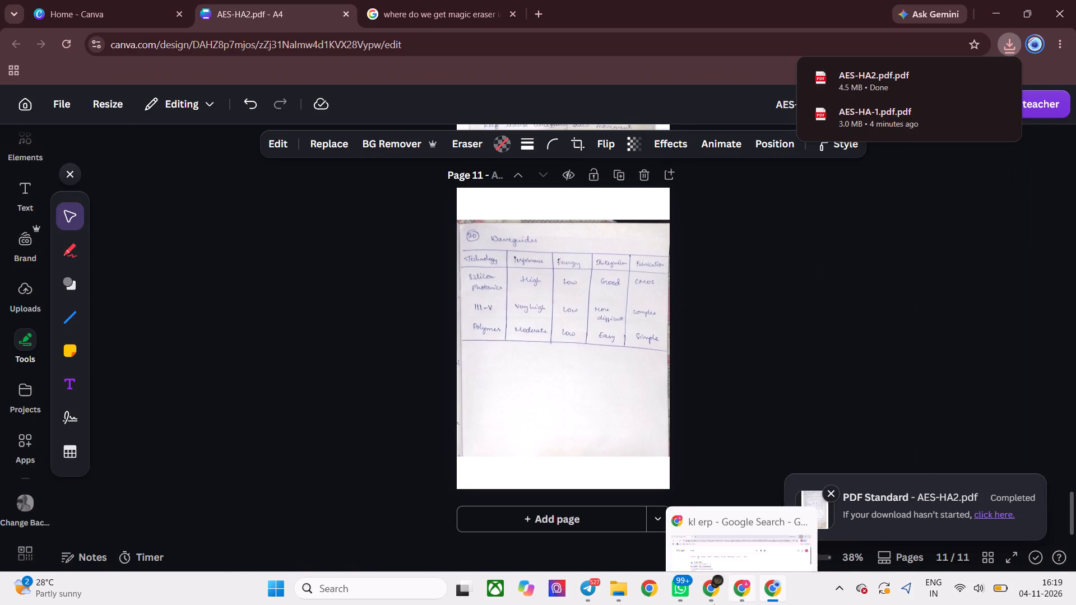
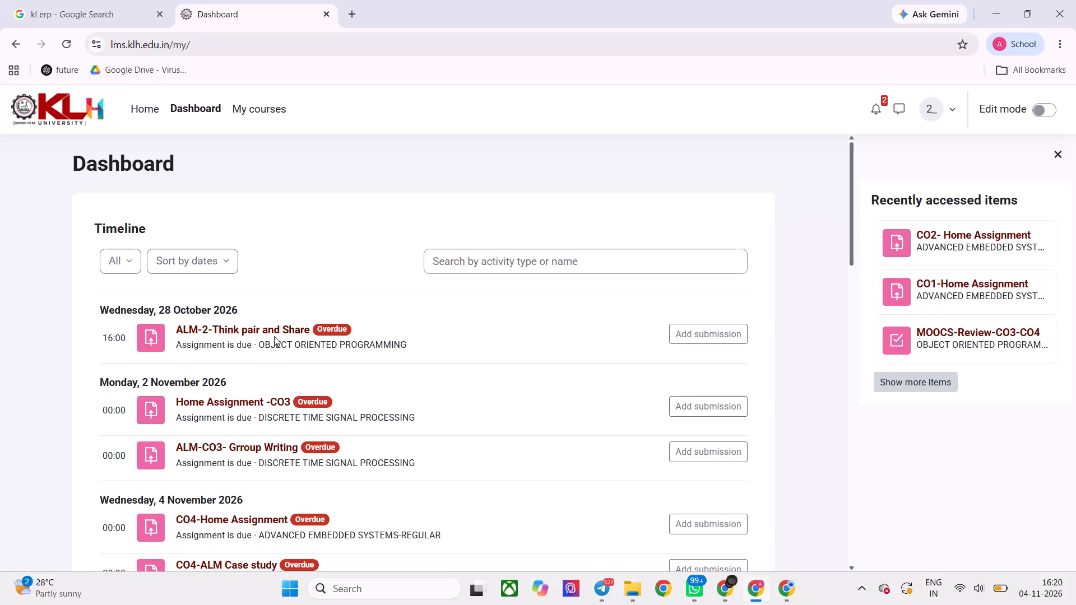
Open the CO4-ALM Case study assignment of ADVANCED EMBEDDED SYSTEMS-REGULAR from the Dashboard timeline.
scroll(272, 337, down, 3)
scroll(272, 337, up, 2)
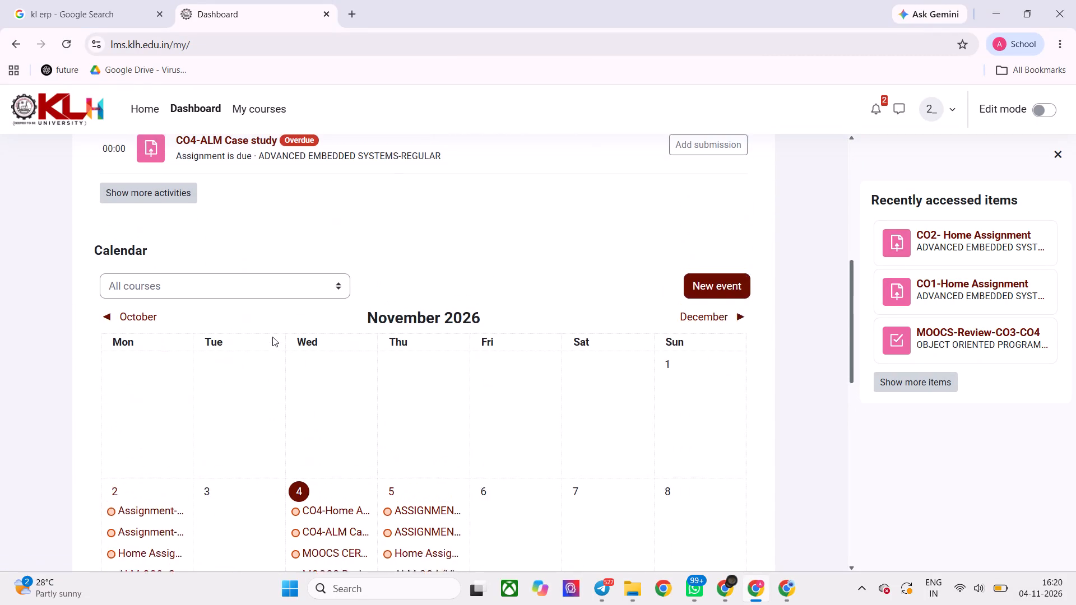
scroll(272, 337, up, 2)
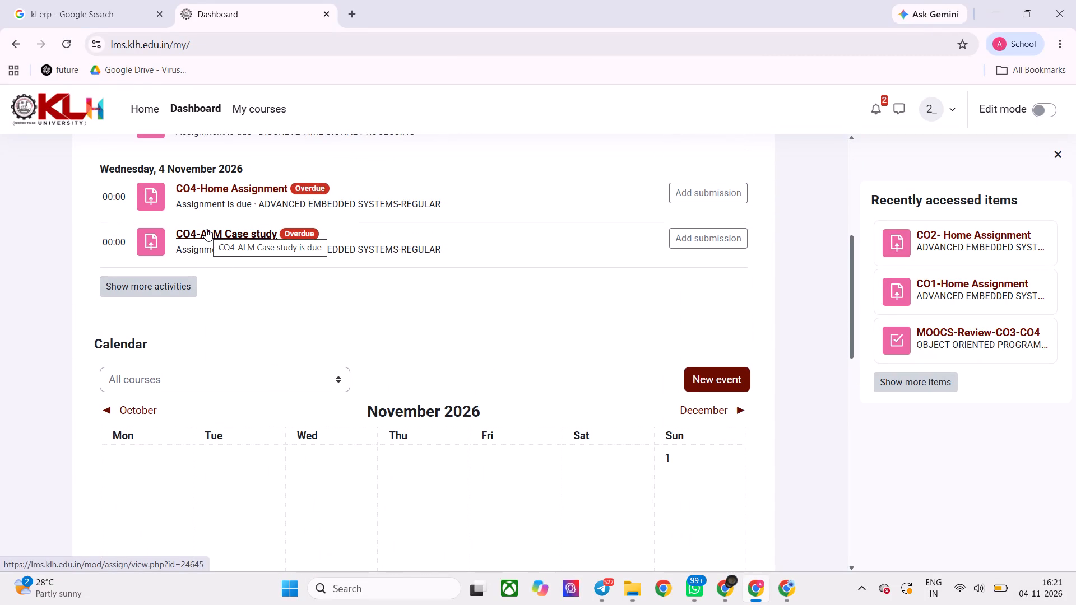
click(206, 229)
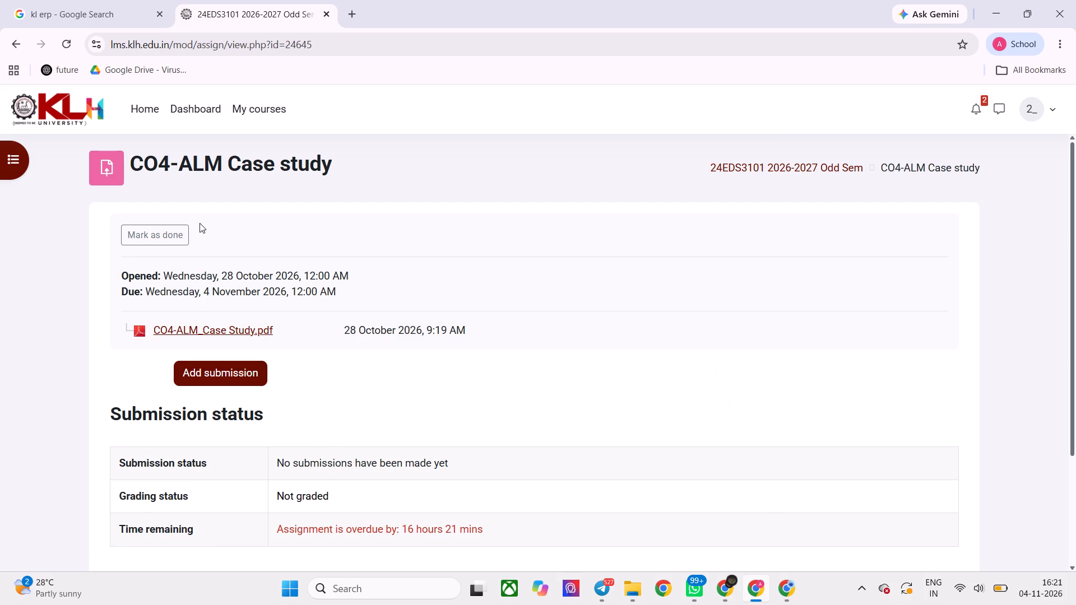
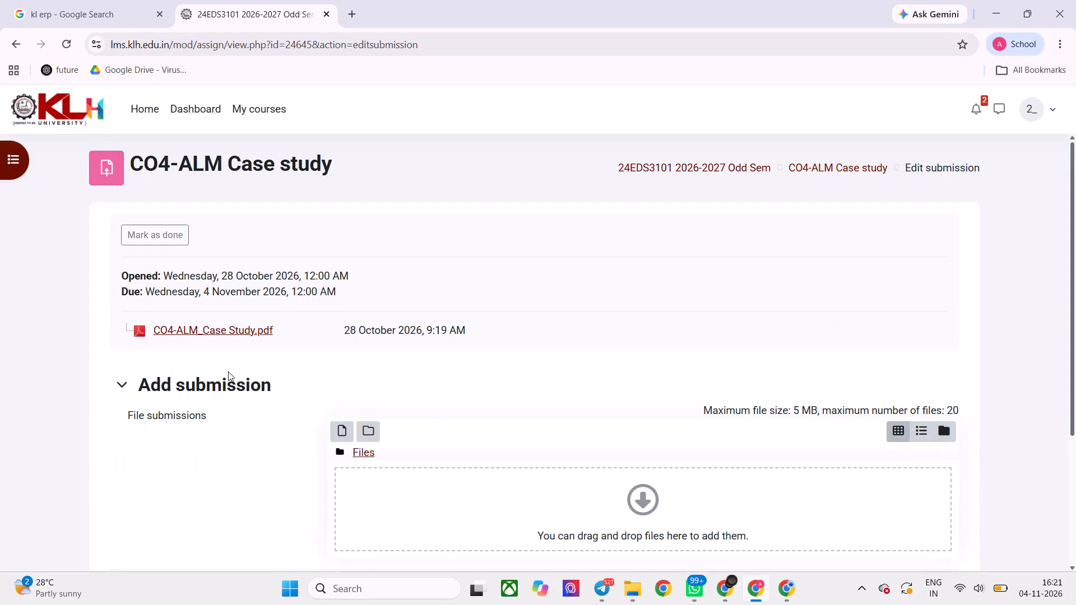
Search Downloads for "co4 alm" and upload co4 alm.pdf to the CO4-ALM Case study file submissions.
click(366, 453)
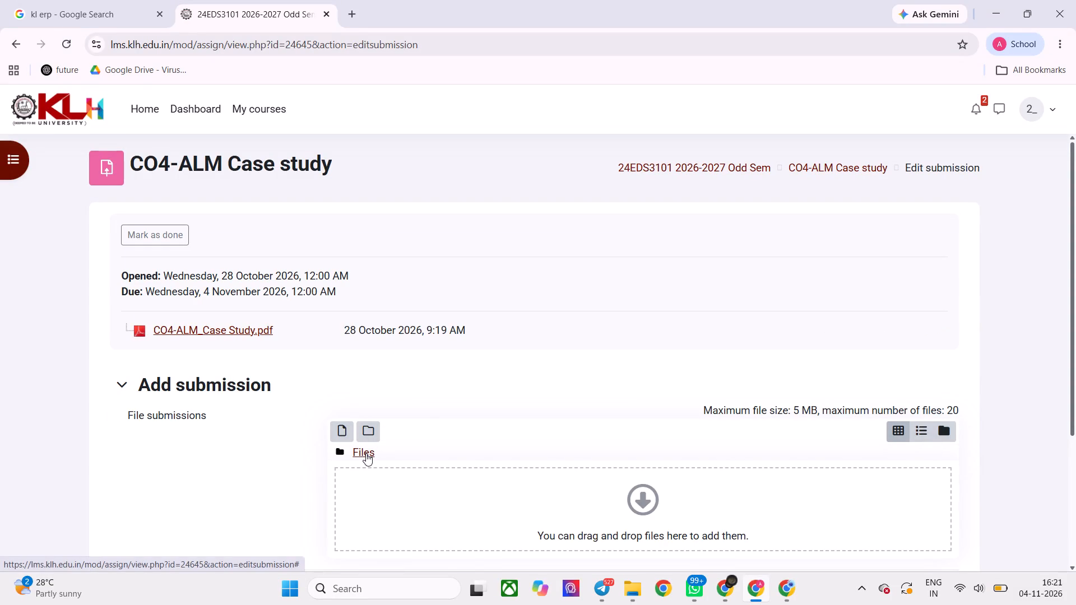
click(336, 429)
click(438, 276)
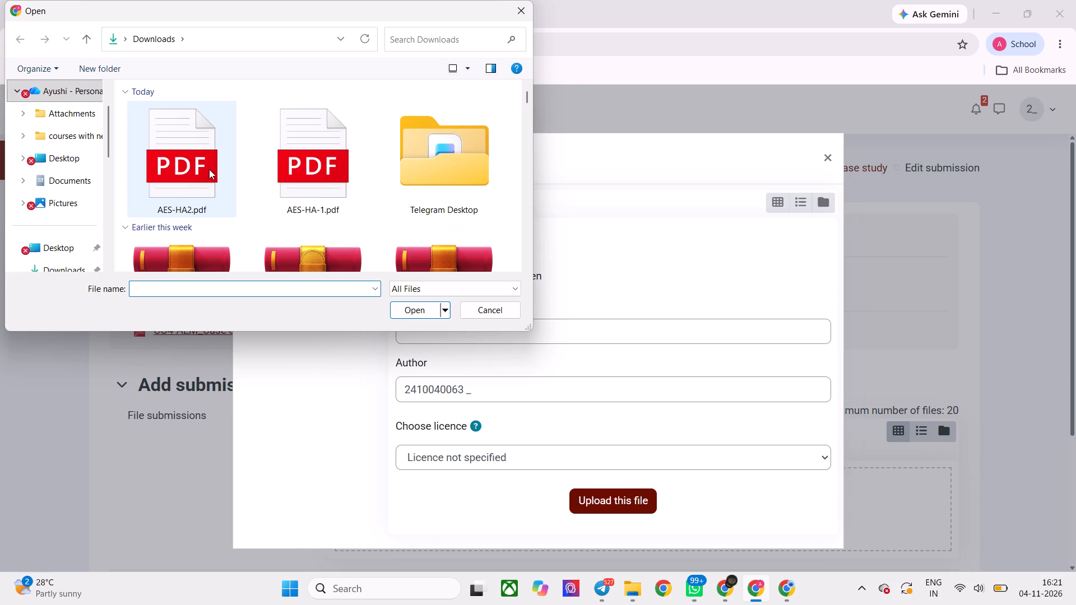
scroll(193, 150, up, 8)
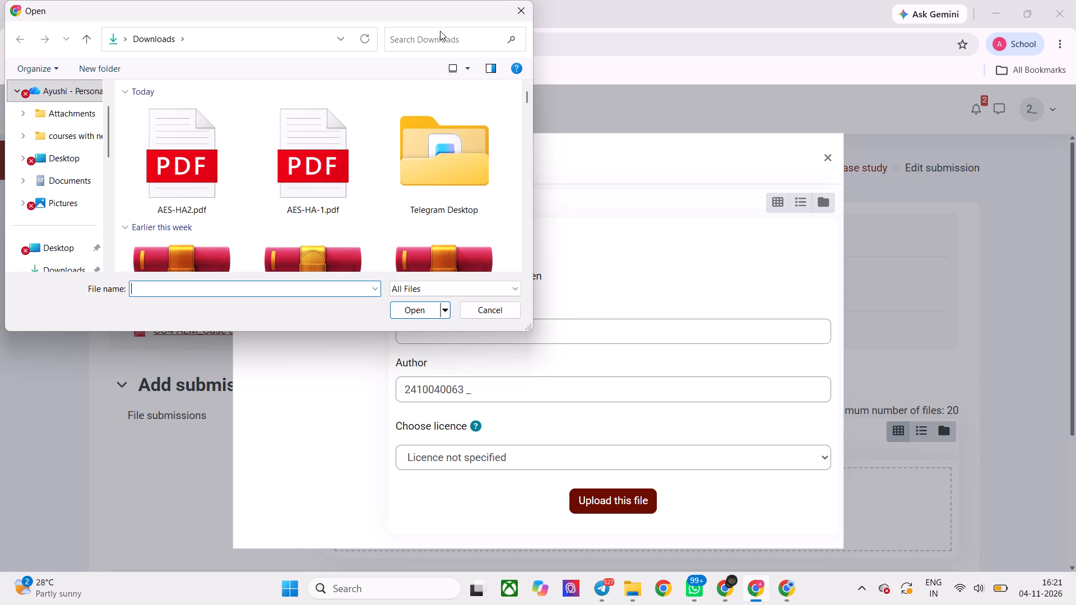
click(434, 42)
text(co4)
key(space)
text(al,,)
key(BackSpace)
key(BackSpace)
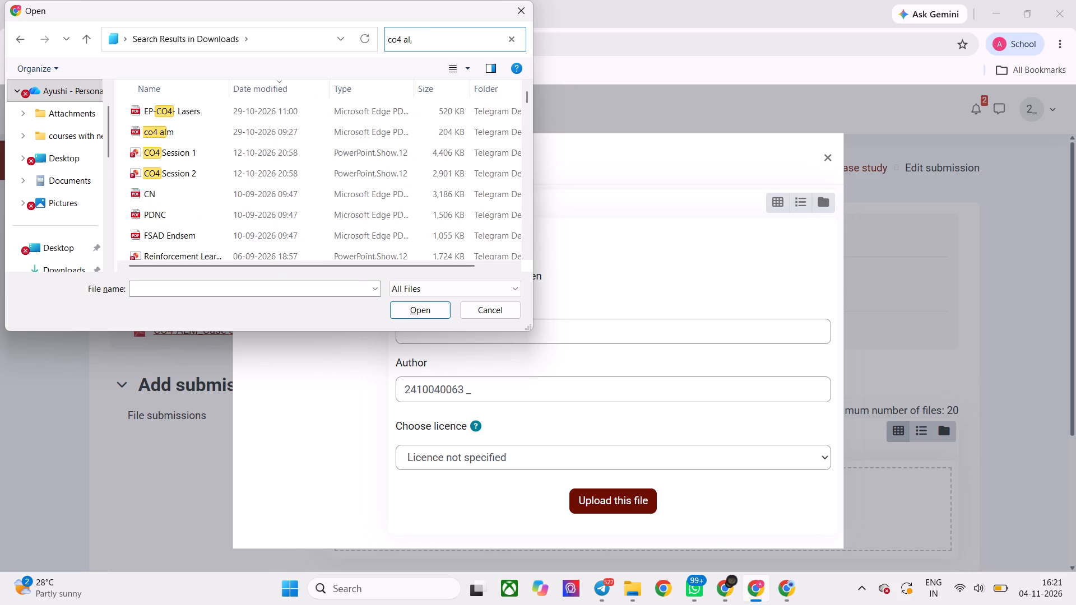
key(m)
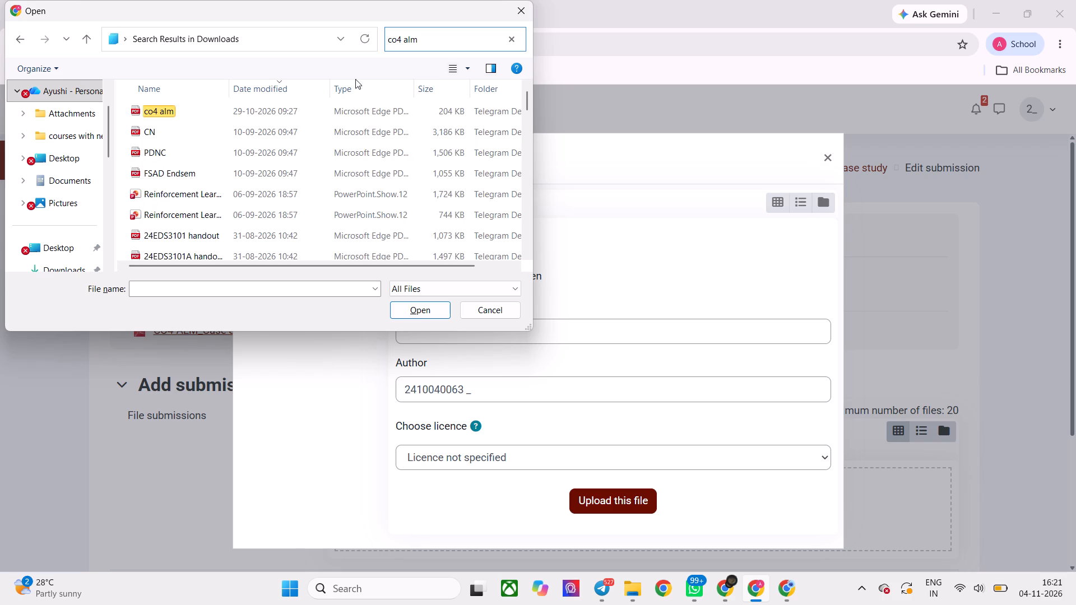
double_click(287, 115)
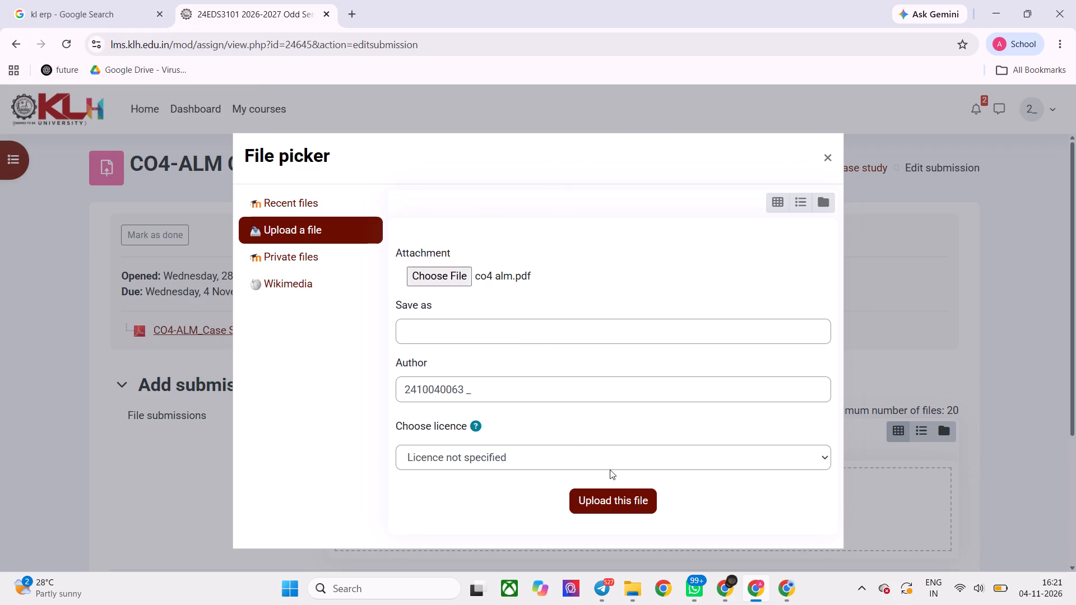
click(607, 502)
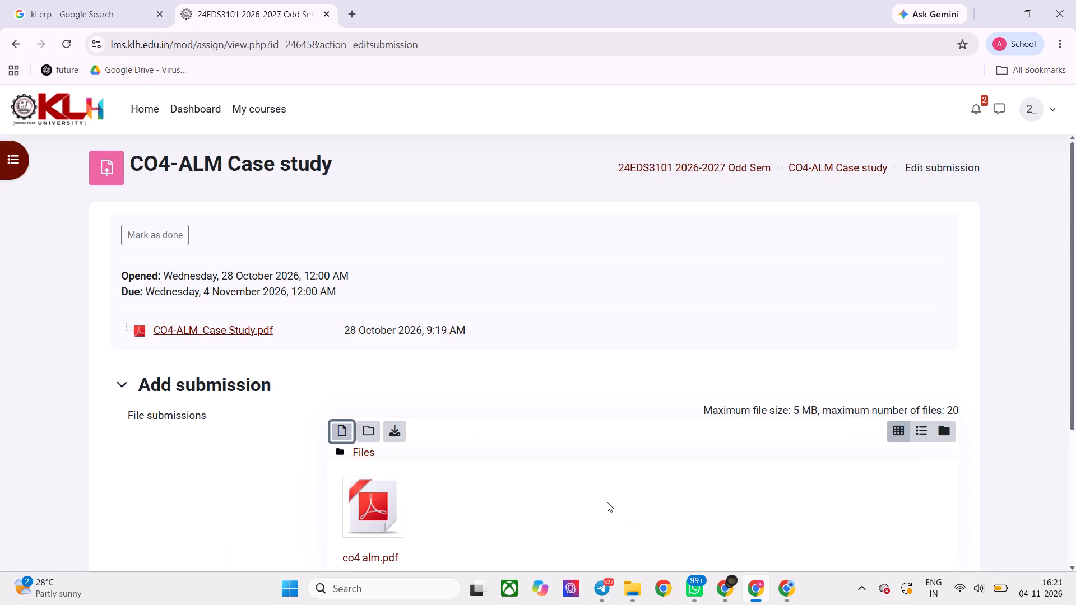
Save the CO4-ALM Case study submission with the uploaded file.
scroll(607, 502, down, 7)
click(372, 407)
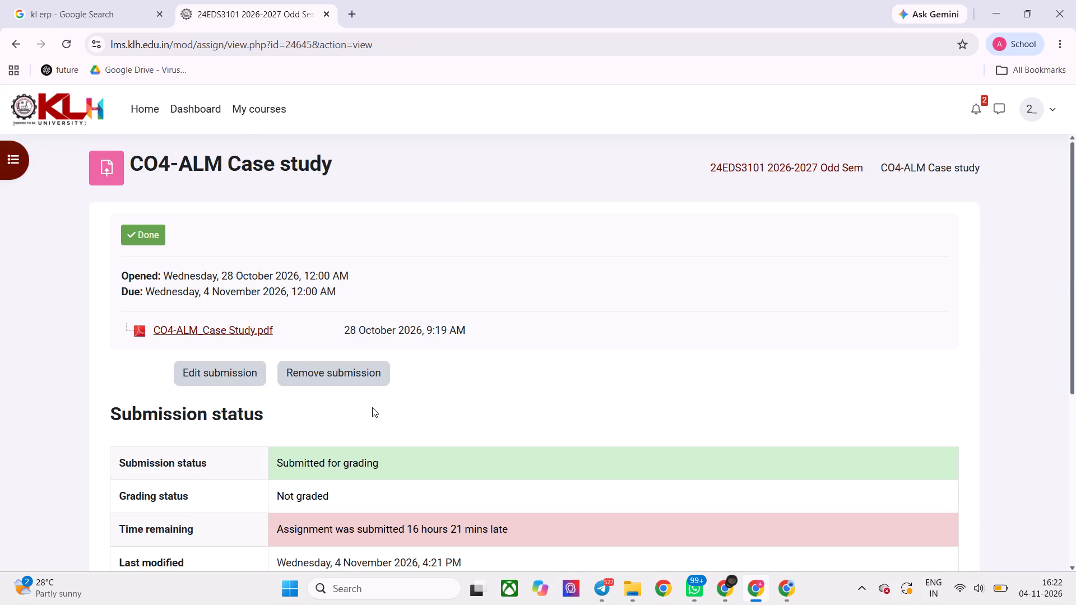
Return to the LMS Dashboard.
click(189, 107)
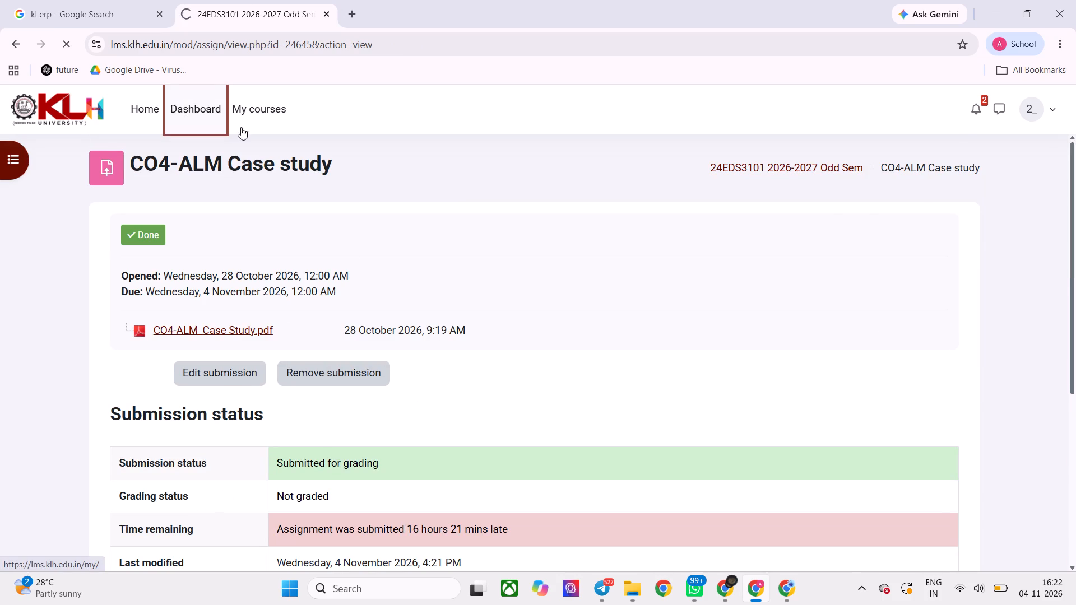
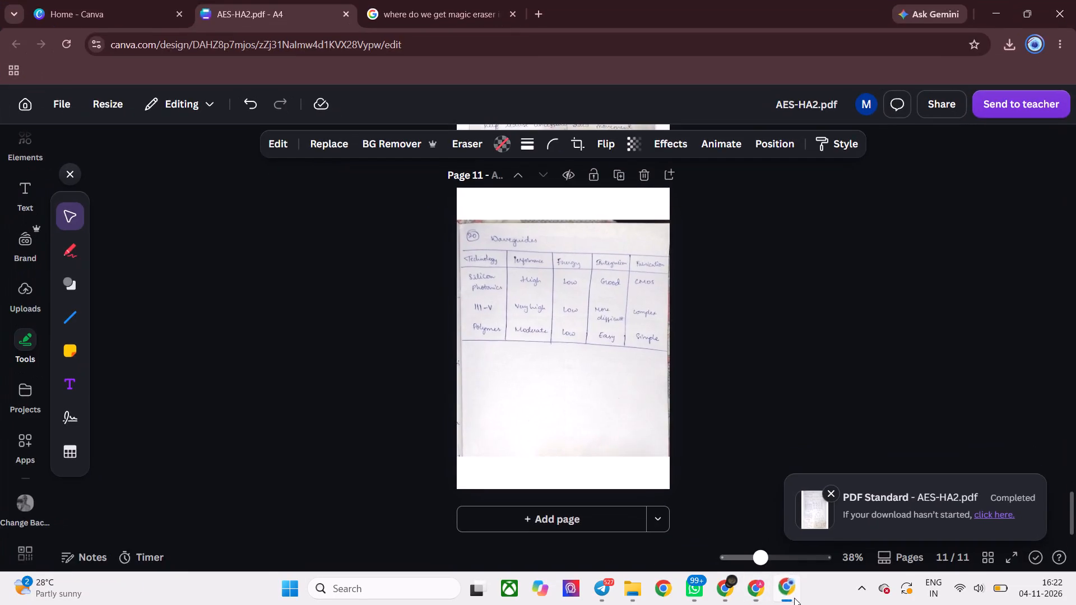
Switch from the AES-HA2.pdf design in Canva back to the LMS Dashboard window.
click(794, 598)
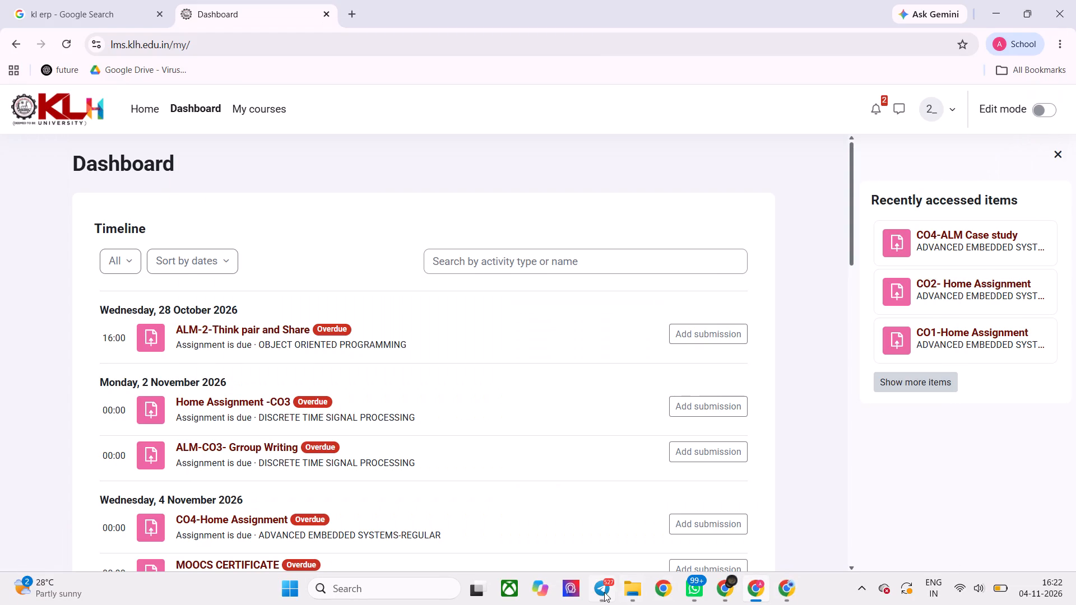